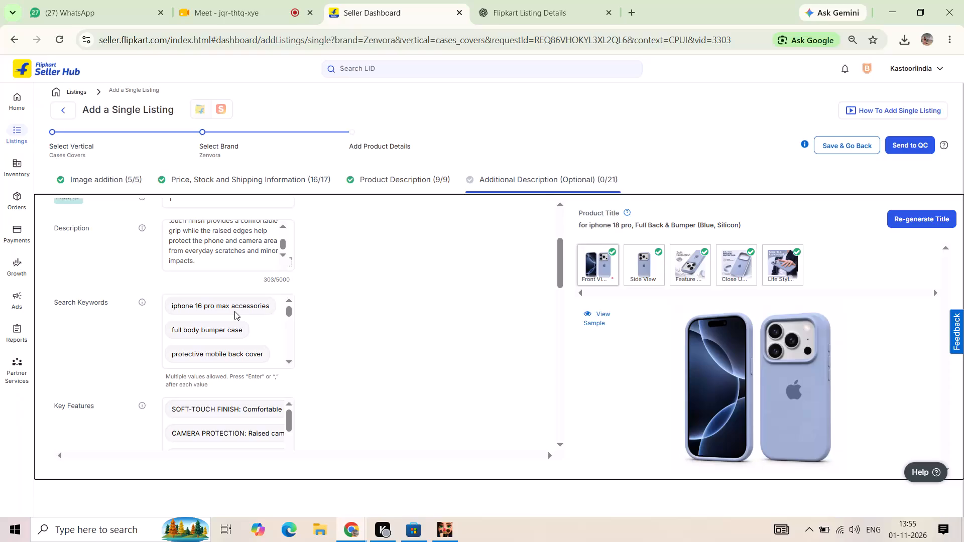
Remove the keyword "iphone 16 pro max accessories" from the listing's Search Keywords.
{"action": "scroll", "coordinate": [224, 347], "scroll_direction": "down", "scroll_amount": 3}
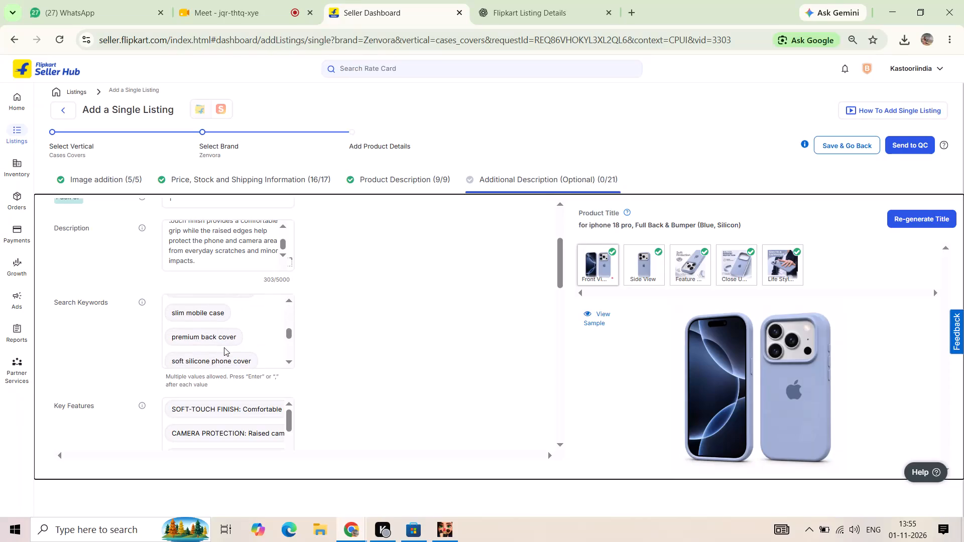
{"action": "scroll", "coordinate": [224, 347], "scroll_direction": "down", "scroll_amount": 2}
{"action": "left_click", "coordinate": [237, 338]}
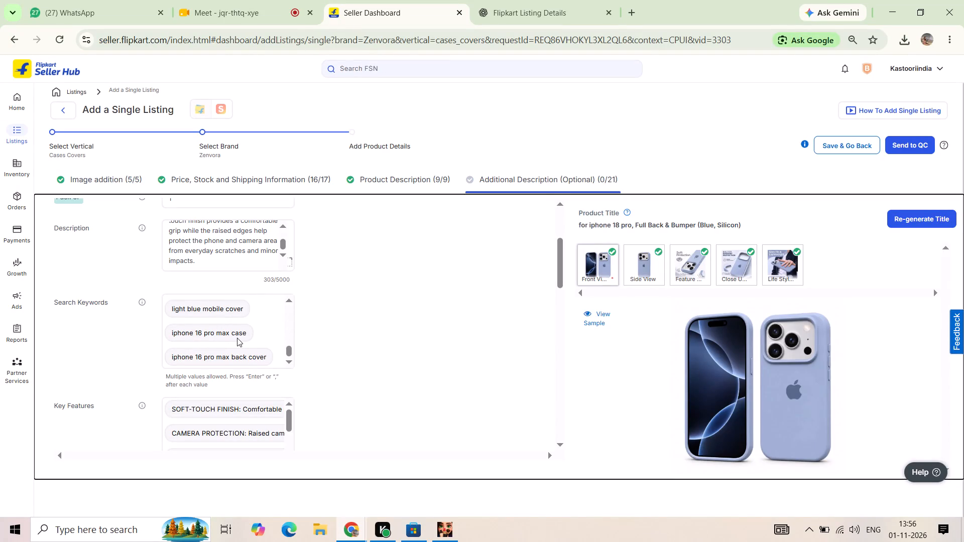
{"action": "triple_click", "coordinate": [244, 359]}
{"action": "scroll", "coordinate": [244, 359], "scroll_direction": "down", "scroll_amount": 1}
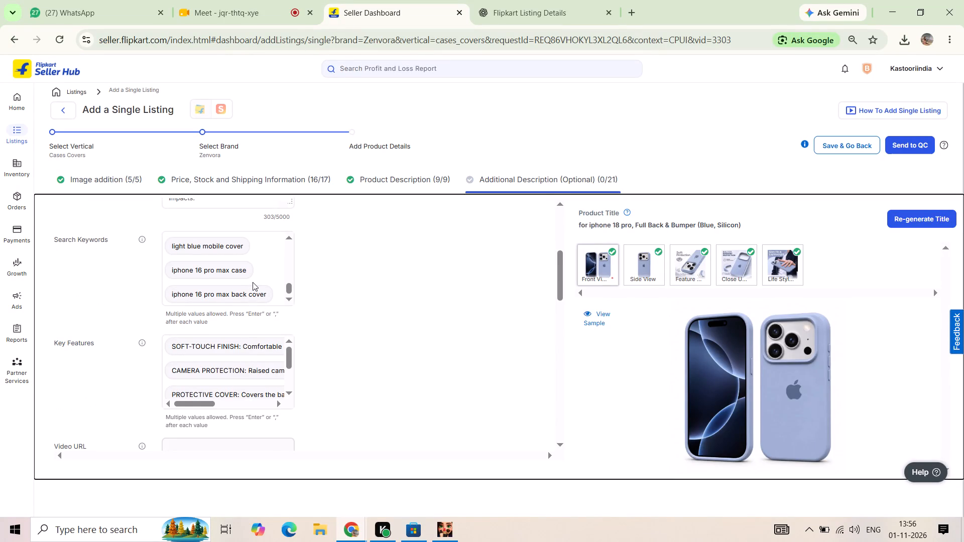
{"action": "left_click", "coordinate": [253, 282]}
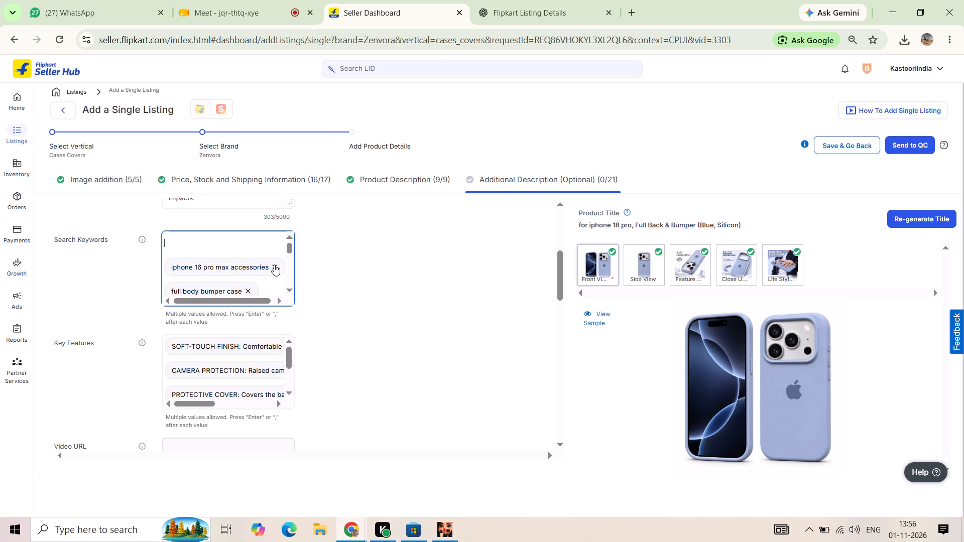
{"action": "left_click", "coordinate": [199, 265]}
{"action": "left_click", "coordinate": [275, 267]}
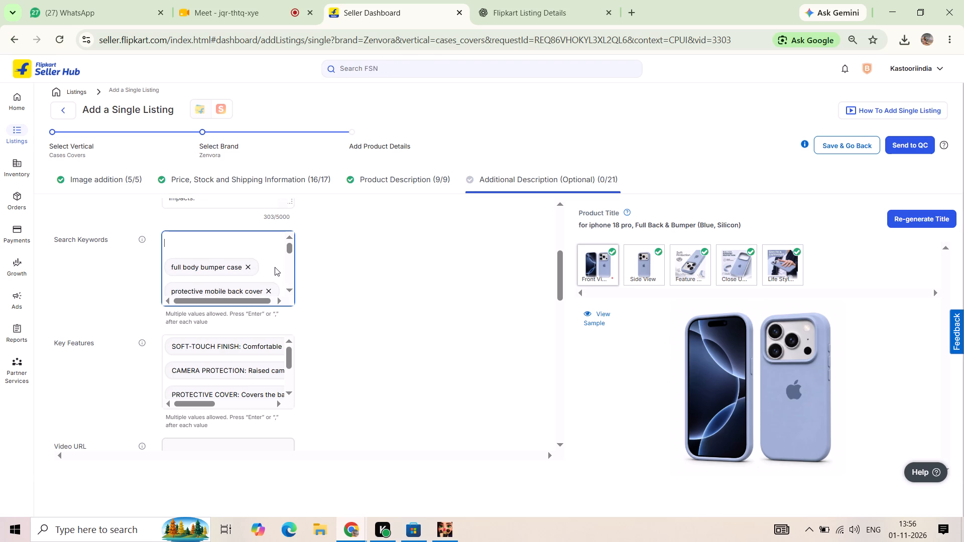
Remove the keywords "iphone 16 pro max case" and "iphone 16 pro max back cover" from Search Keywords.
{"action": "left_click", "coordinate": [288, 290]}
{"action": "left_click", "coordinate": [288, 290]}
{"action": "triple_click", "coordinate": [288, 290]}
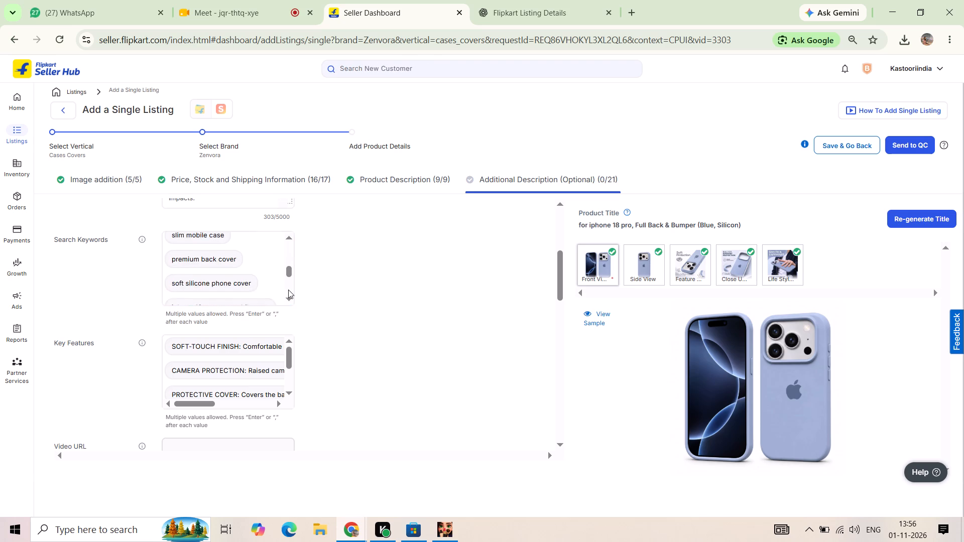
{"action": "left_click", "coordinate": [266, 273]}
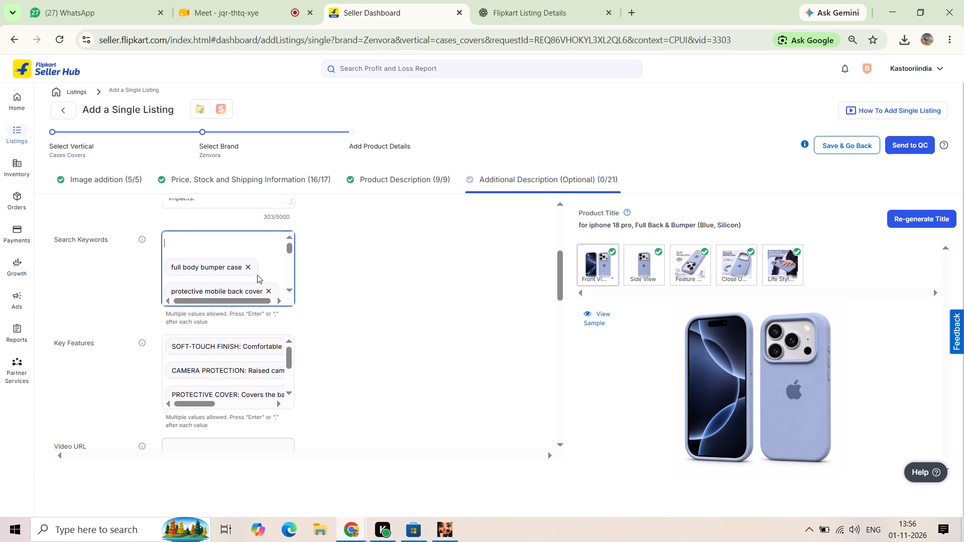
{"action": "scroll", "coordinate": [249, 276], "scroll_direction": "down", "scroll_amount": 6}
{"action": "left_click", "coordinate": [251, 258]}
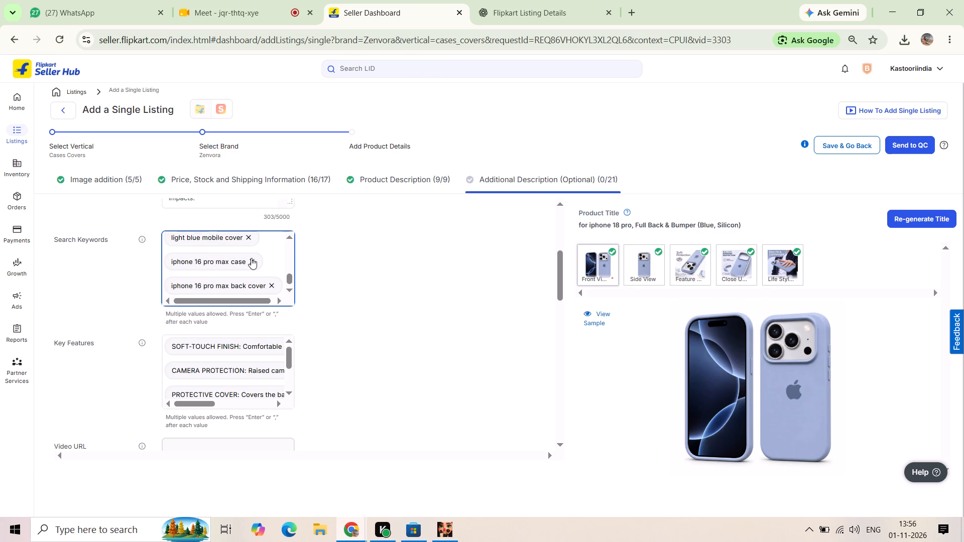
{"action": "left_click", "coordinate": [275, 285]}
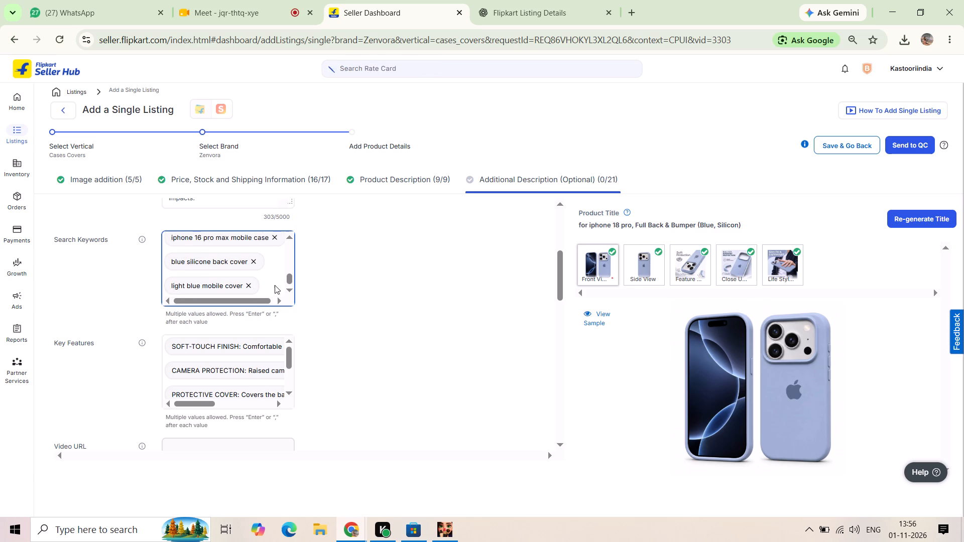
Add "18 pro back cover" as a new search keyword.
{"action": "scroll", "coordinate": [258, 279], "scroll_direction": "down", "scroll_amount": 1}
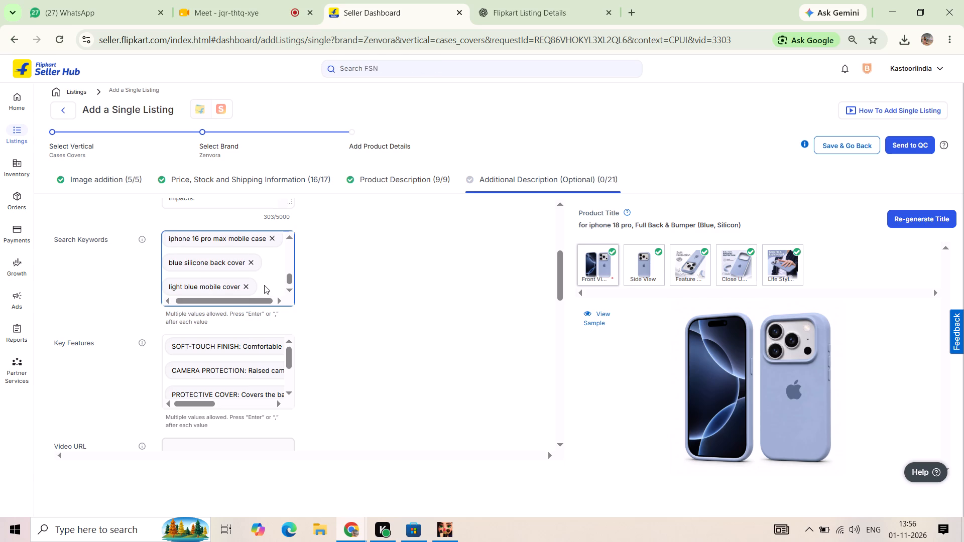
{"action": "left_click", "coordinate": [264, 285]}
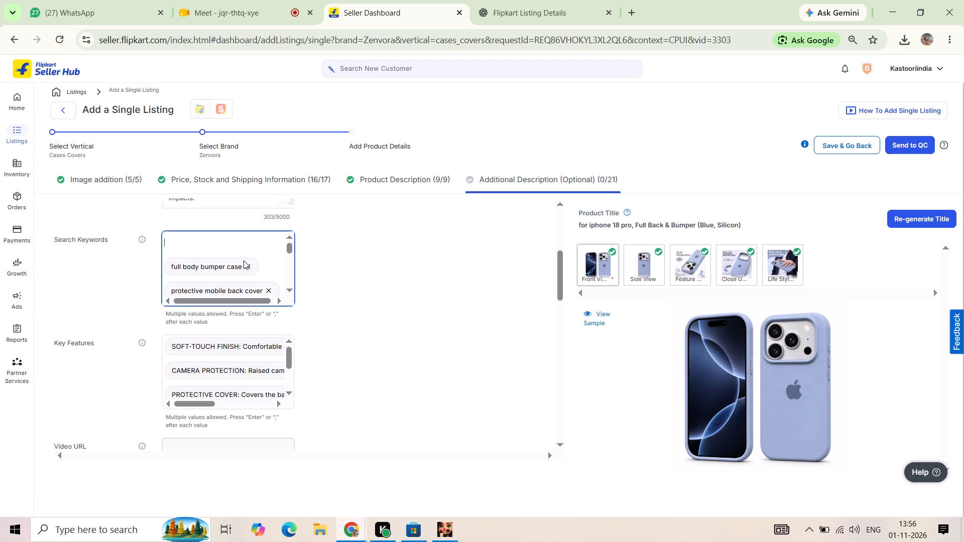
{"action": "type", "text": "18 pro"}
{"action": "key", "text": "space"}
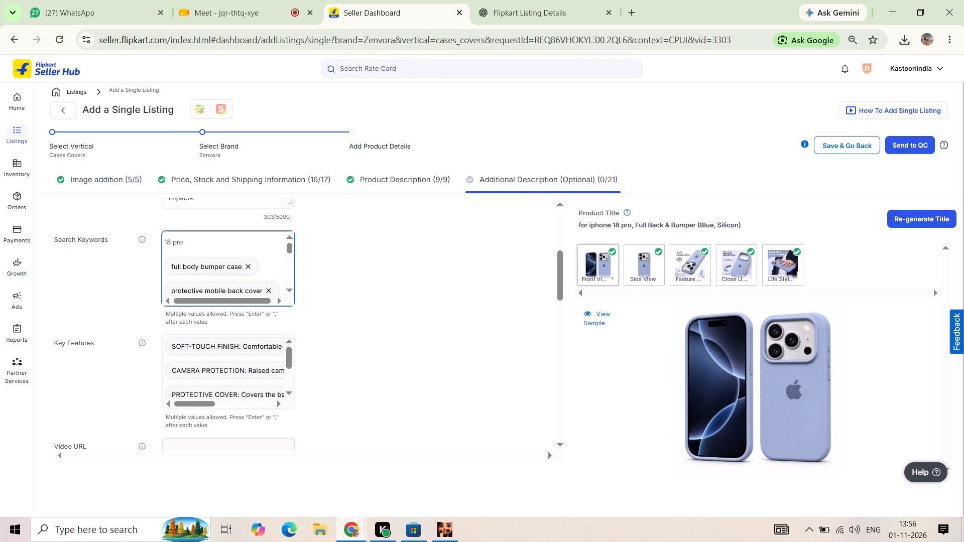
{"action": "type", "text": "back cover"}
{"action": "key", "text": "Return"}
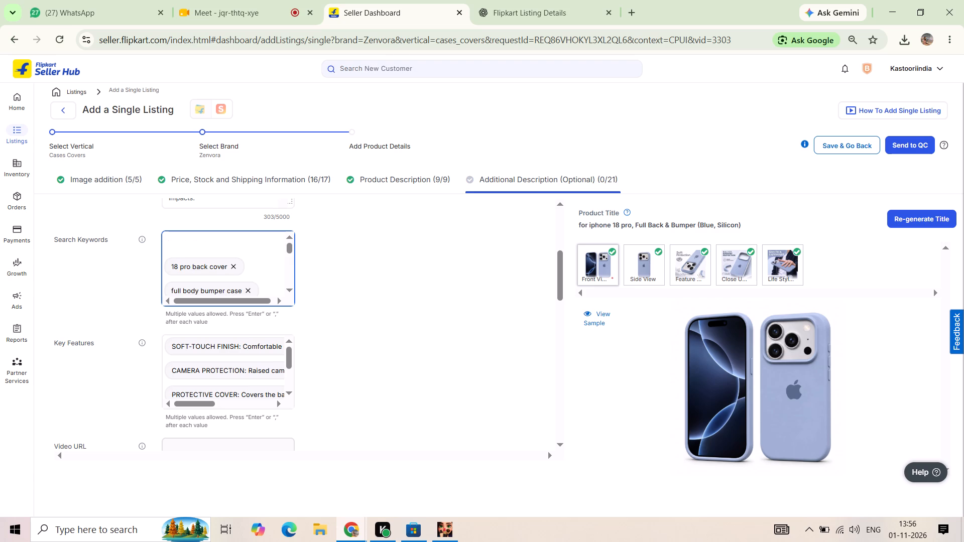
Set the Finish under Case And Cover Features to both Smooth and Matte.
{"action": "scroll", "coordinate": [239, 383], "scroll_direction": "down", "scroll_amount": 1}
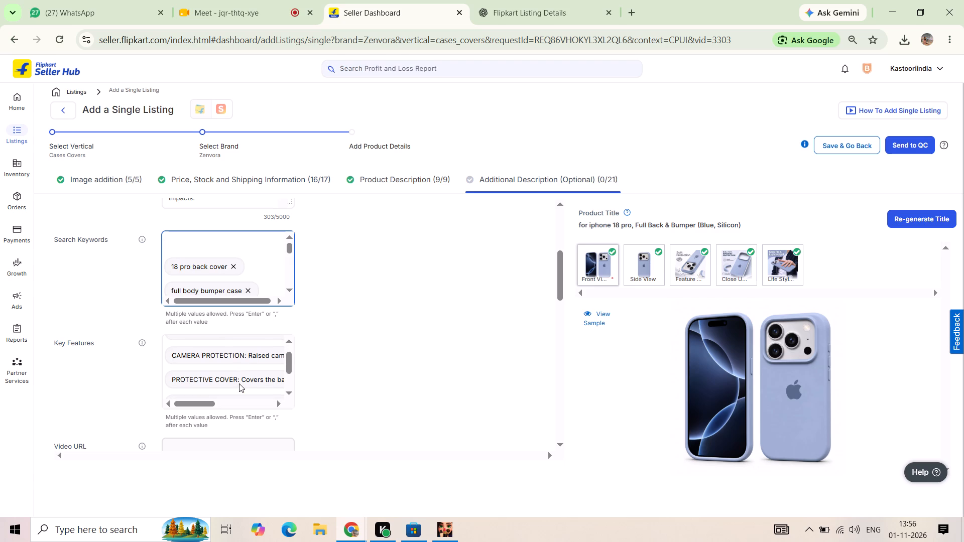
{"action": "scroll", "coordinate": [239, 383], "scroll_direction": "down", "scroll_amount": 1}
{"action": "scroll", "coordinate": [239, 383], "scroll_direction": "up", "scroll_amount": 2}
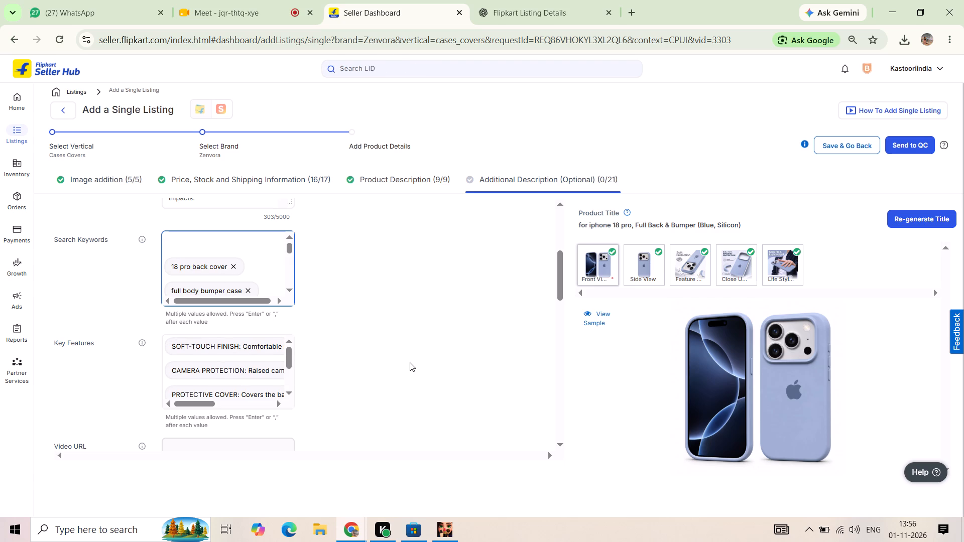
{"action": "scroll", "coordinate": [410, 362], "scroll_direction": "down", "scroll_amount": 5}
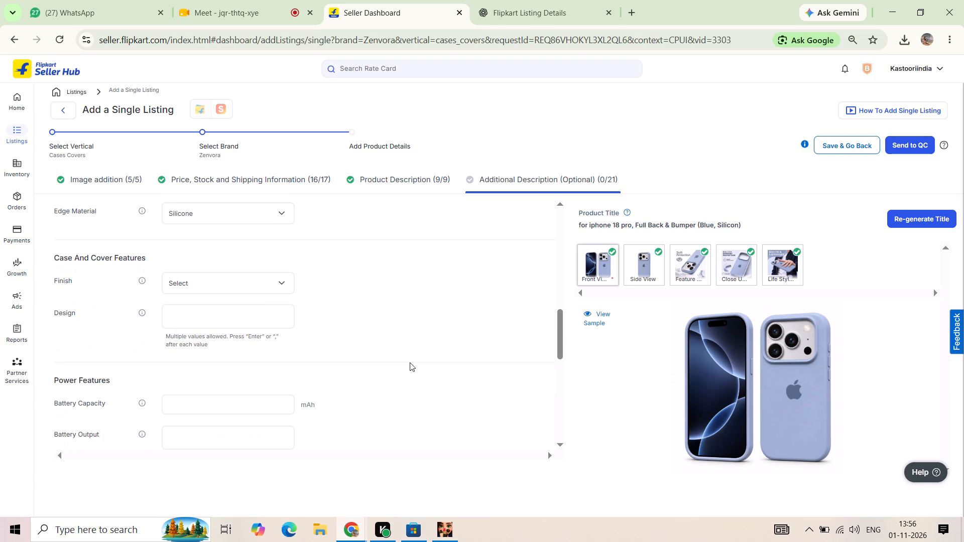
{"action": "scroll", "coordinate": [410, 362], "scroll_direction": "up", "scroll_amount": 1}
{"action": "left_click", "coordinate": [255, 242]}
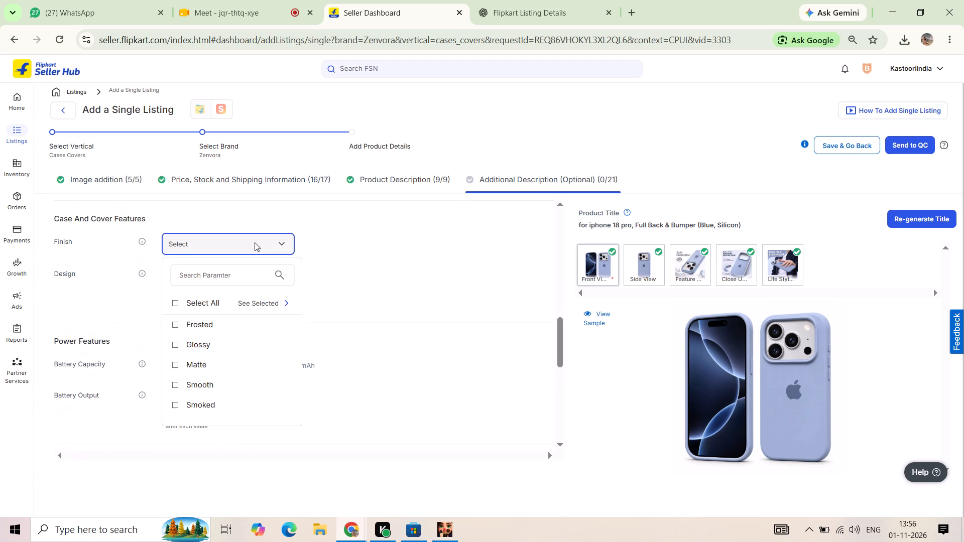
{"action": "scroll", "coordinate": [198, 367], "scroll_direction": "down", "scroll_amount": 1}
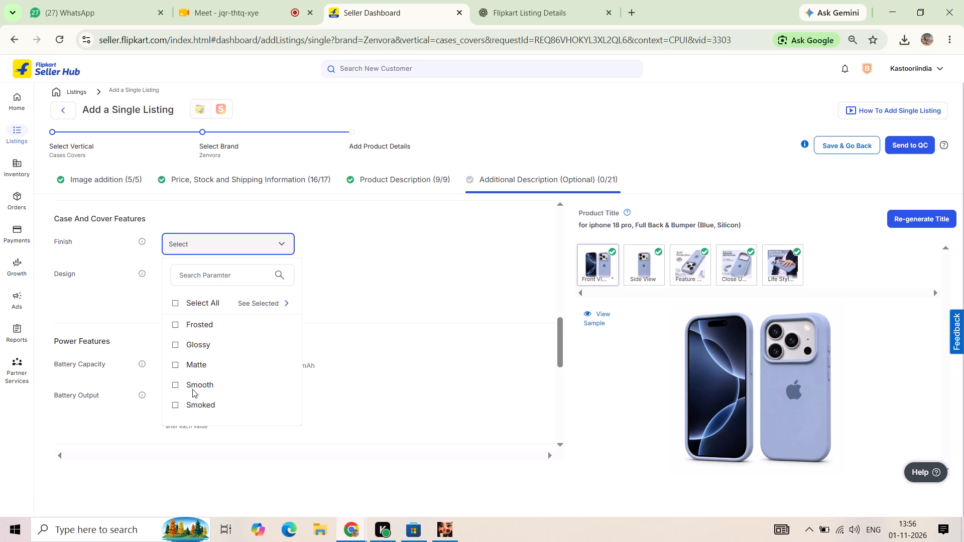
{"action": "left_click", "coordinate": [192, 383]}
{"action": "left_click", "coordinate": [355, 329]}
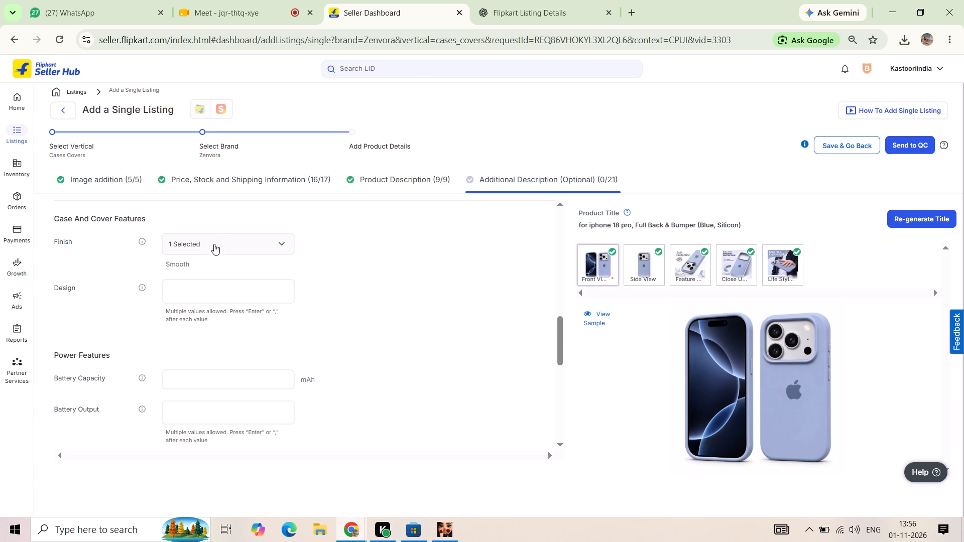
{"action": "left_click", "coordinate": [228, 246]}
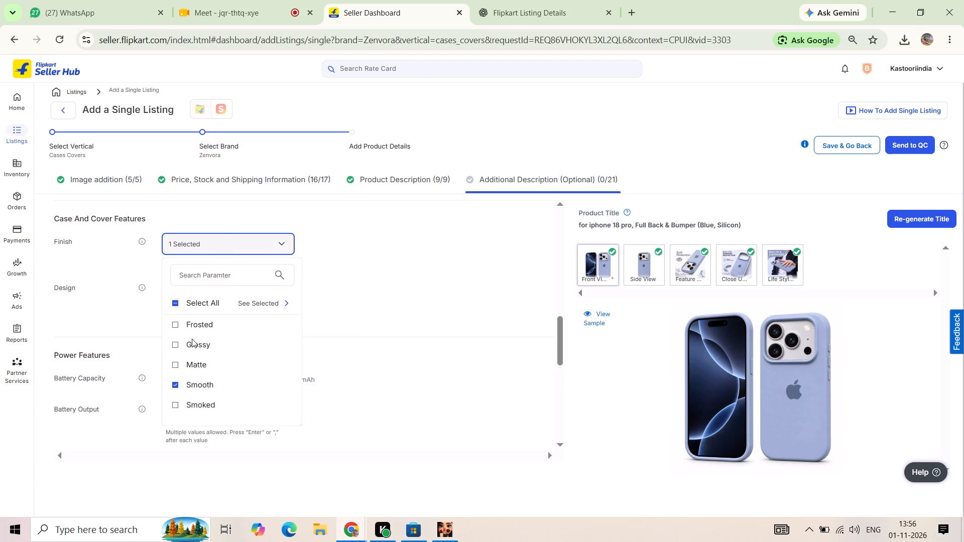
{"action": "left_click", "coordinate": [382, 348]}
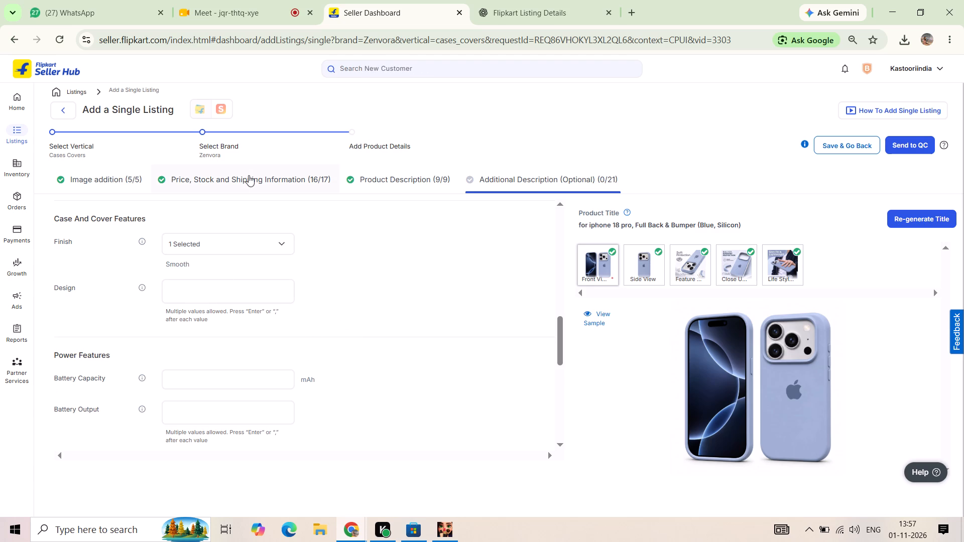
{"action": "left_click", "coordinate": [217, 241]}
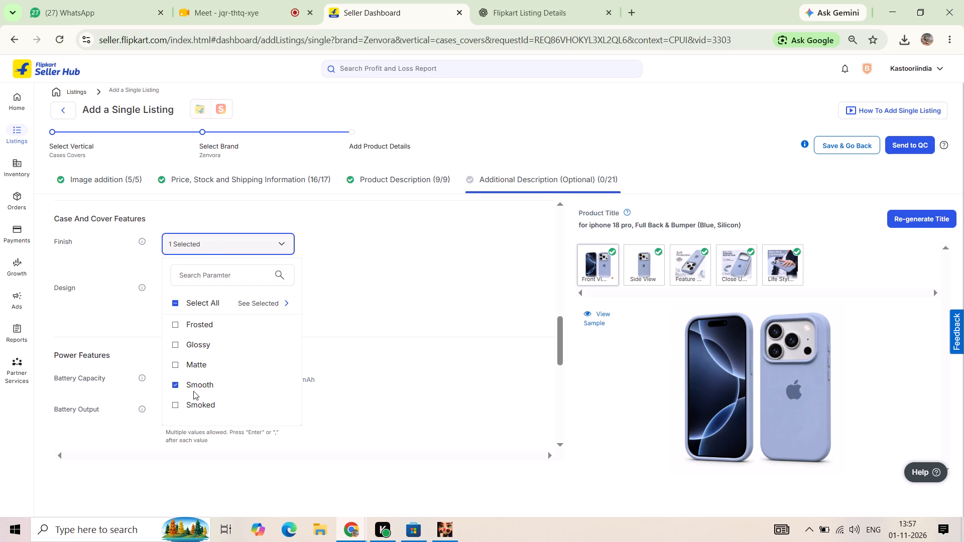
{"action": "left_click", "coordinate": [192, 364]}
{"action": "left_click", "coordinate": [350, 355]}
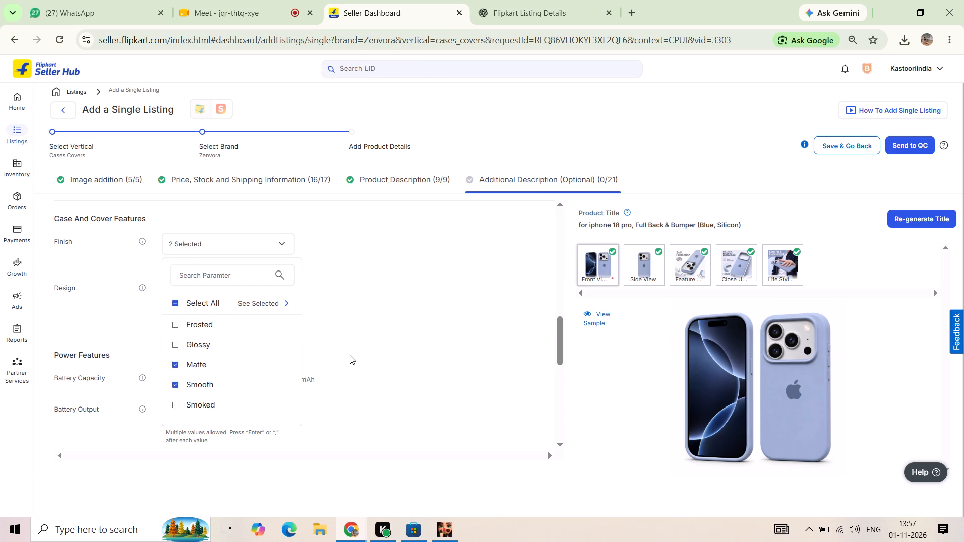
Review the optional attributes of the additional description, from the General section through to Warranty.
{"action": "scroll", "coordinate": [180, 322], "scroll_direction": "down", "scroll_amount": 5}
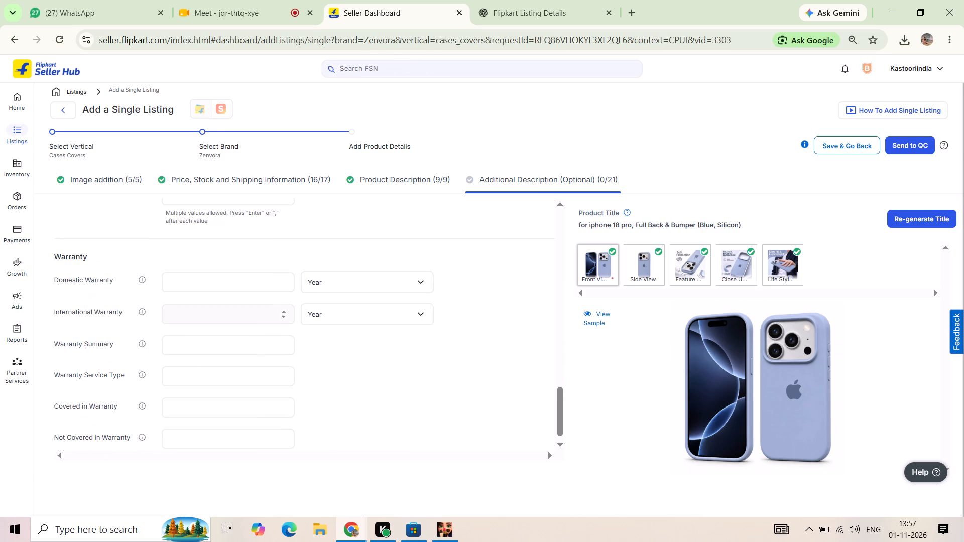
{"action": "scroll", "coordinate": [180, 322], "scroll_direction": "down", "scroll_amount": 2}
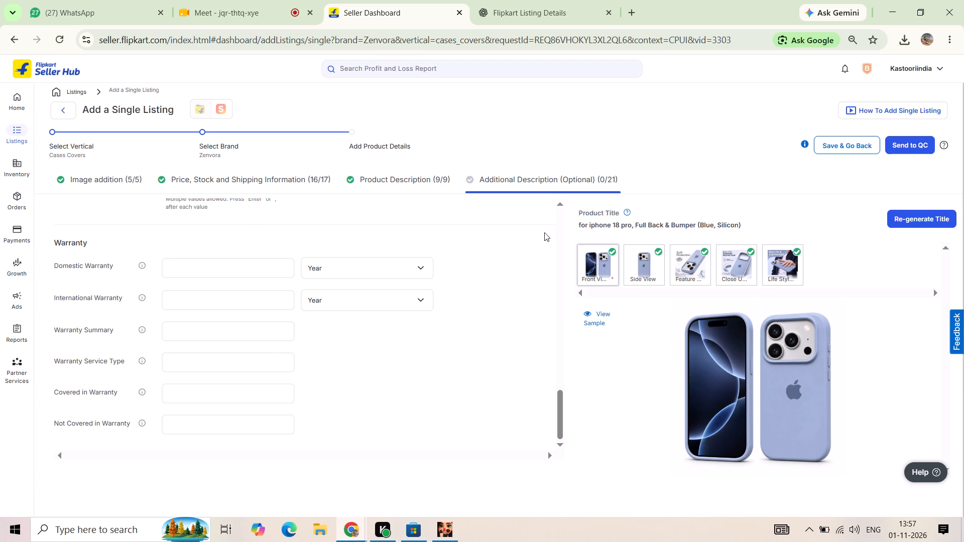
{"action": "scroll", "coordinate": [508, 249], "scroll_direction": "up", "scroll_amount": 5}
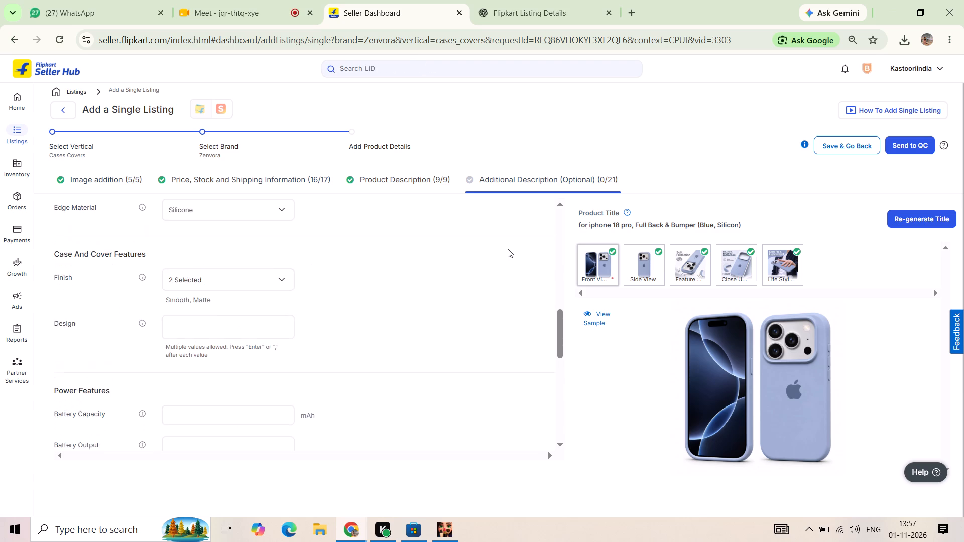
{"action": "scroll", "coordinate": [508, 249], "scroll_direction": "up", "scroll_amount": 2}
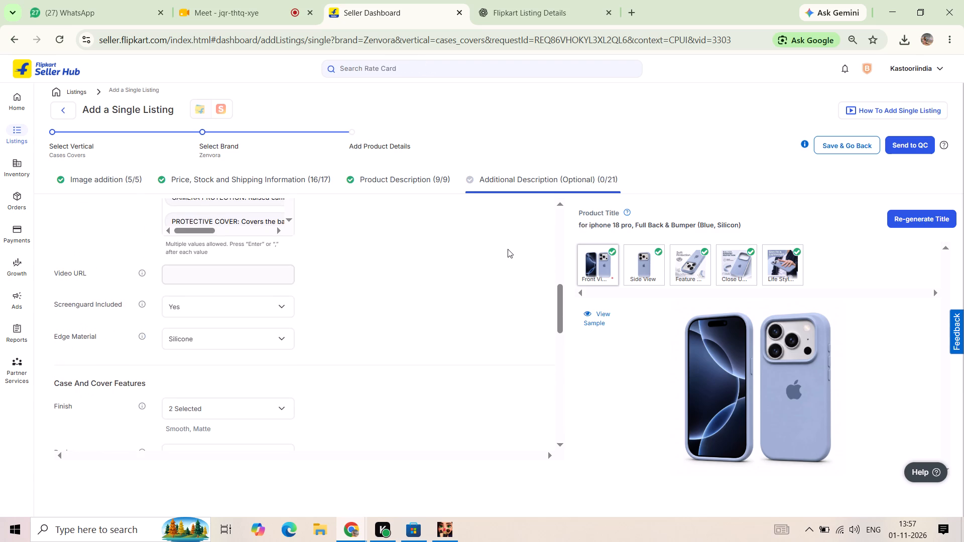
{"action": "scroll", "coordinate": [508, 249], "scroll_direction": "down", "scroll_amount": 3}
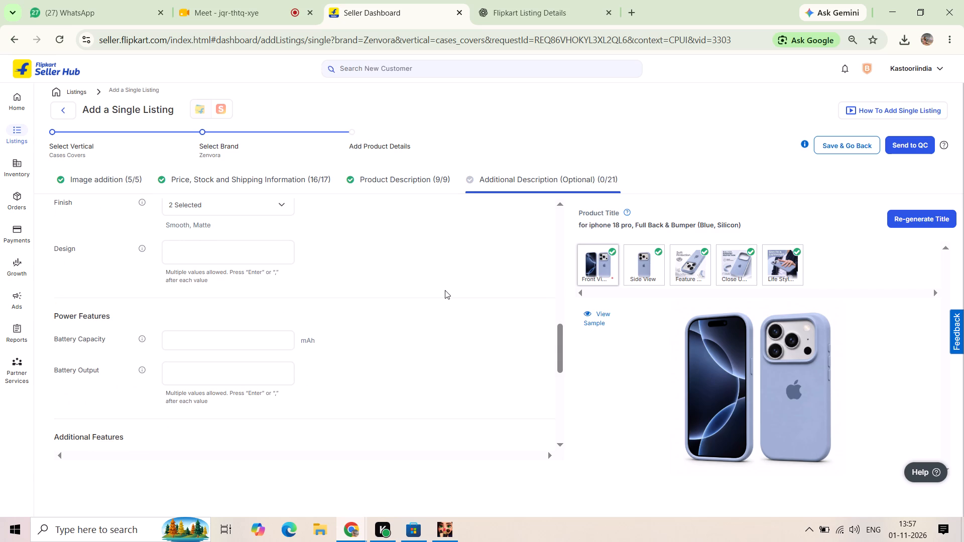
{"action": "scroll", "coordinate": [445, 290], "scroll_direction": "down", "scroll_amount": 2}
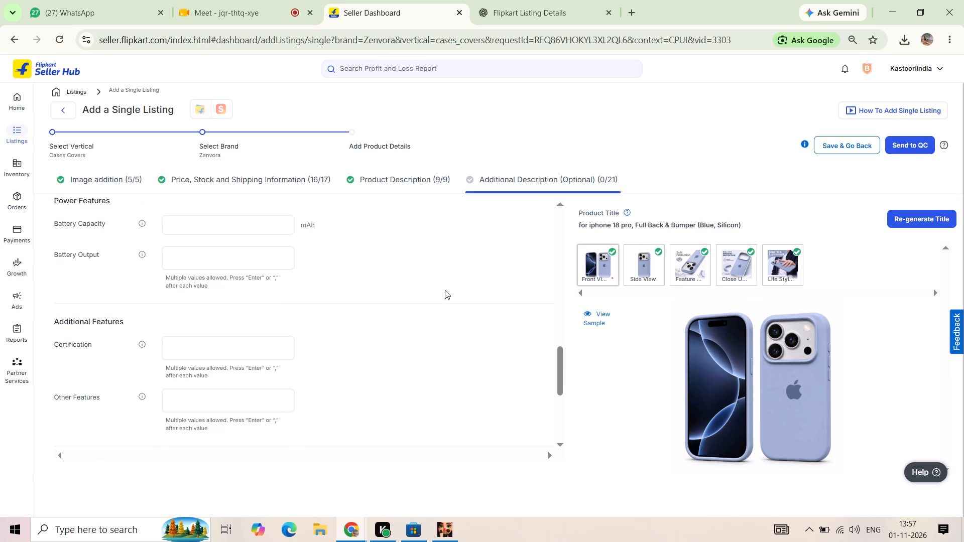
{"action": "scroll", "coordinate": [445, 290], "scroll_direction": "down", "scroll_amount": 1}
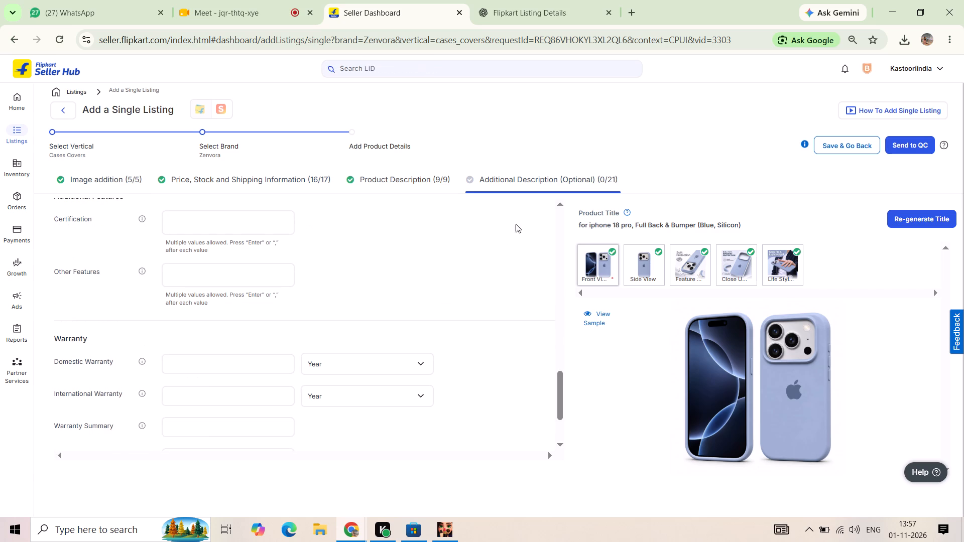
{"action": "scroll", "coordinate": [424, 267], "scroll_direction": "up", "scroll_amount": 6}
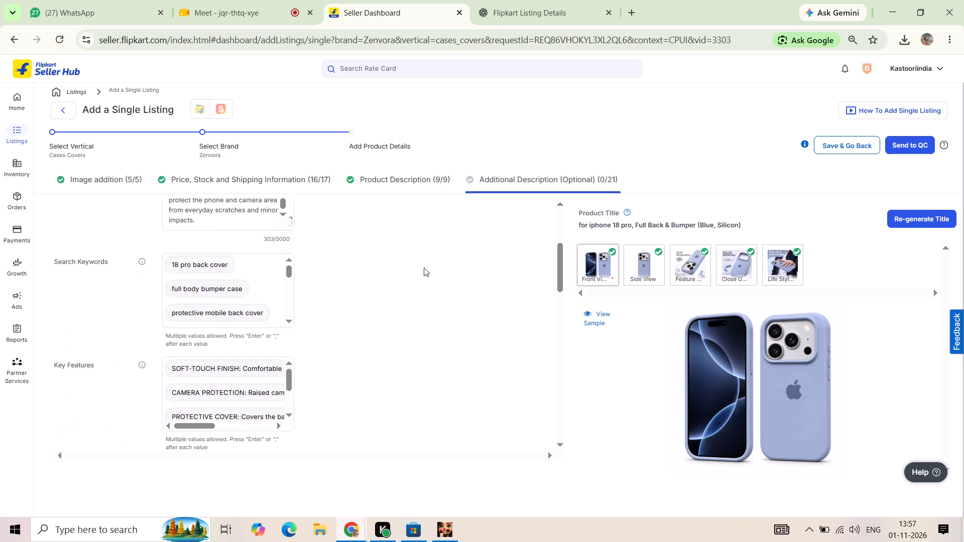
{"action": "scroll", "coordinate": [424, 267], "scroll_direction": "up", "scroll_amount": 4}
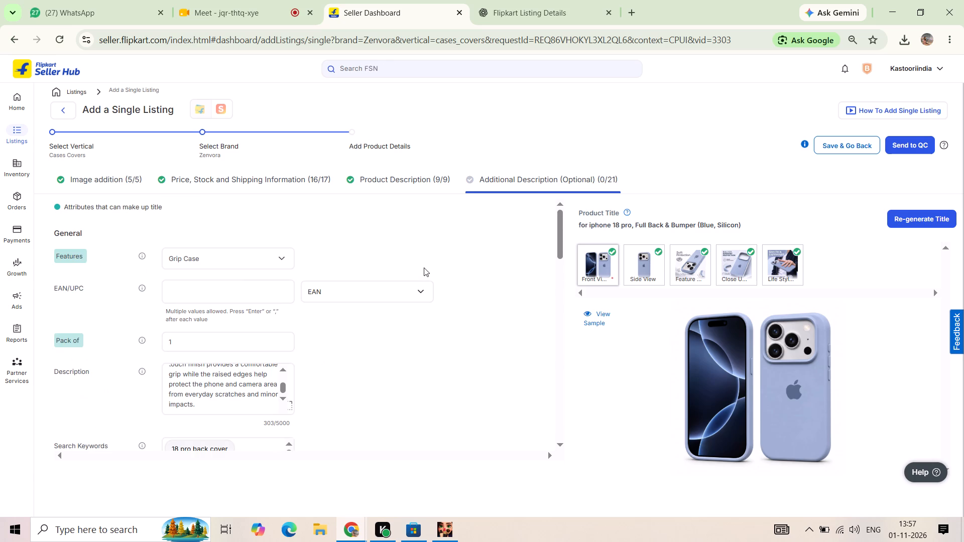
Enter "Design for iphone 18 pro" as the Design value under Case And Cover Features.
{"action": "scroll", "coordinate": [367, 359], "scroll_direction": "down", "scroll_amount": 7}
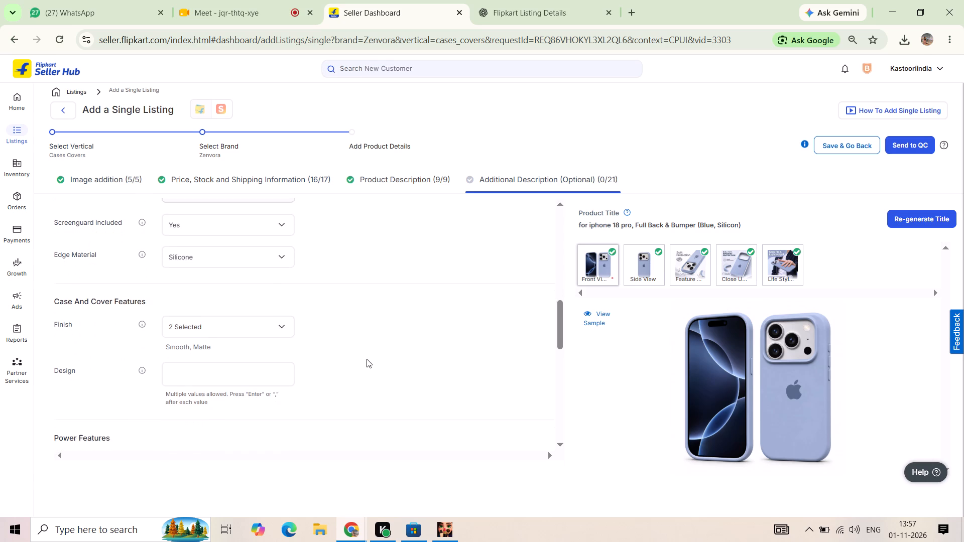
{"action": "scroll", "coordinate": [367, 359], "scroll_direction": "down", "scroll_amount": 1}
{"action": "left_click", "coordinate": [197, 377]}
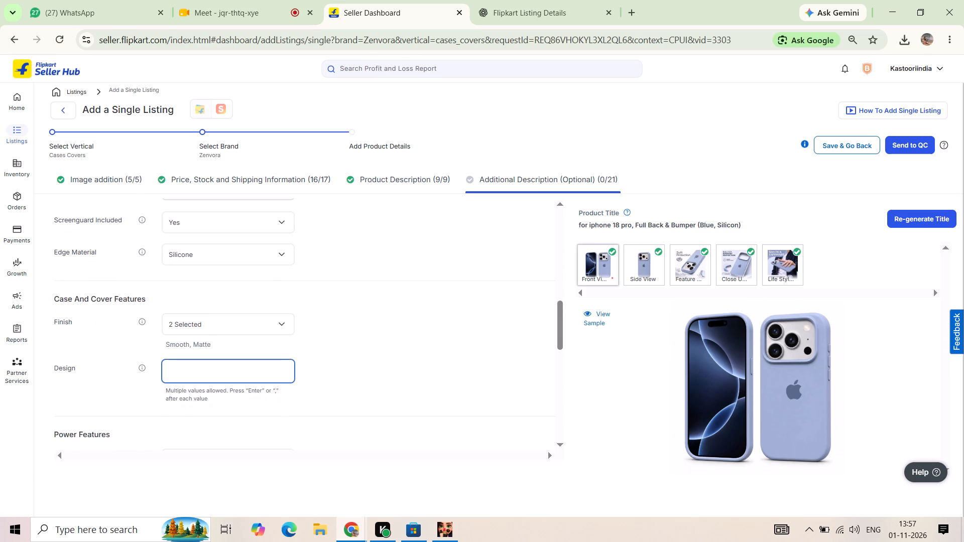
{"action": "key", "text": "1"}
{"action": "key", "text": "Left"}
{"action": "key", "text": "Left"}
{"action": "key", "text": "Left"}
{"action": "key", "text": "Left"}
{"action": "key", "text": "Left"}
{"action": "key", "text": "Left"}
{"action": "key", "text": "Left"}
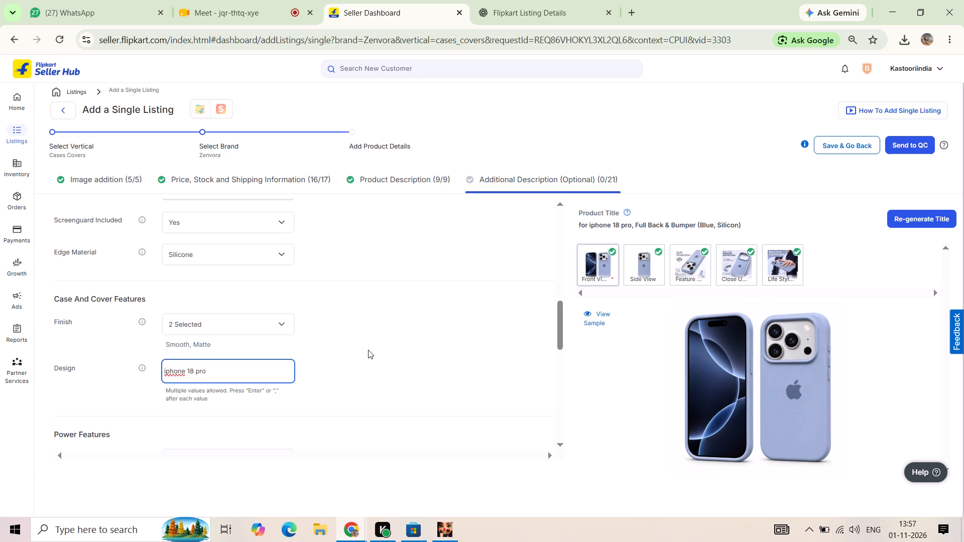
{"action": "key", "text": "Left"}
{"action": "key", "text": "Left"}
{"action": "key", "text": "Left"}
{"action": "key", "text": "Left"}
{"action": "key", "text": "Left"}
{"action": "key", "text": "Left"}
{"action": "key", "text": "Left"}
{"action": "key", "text": "Left"}
{"action": "key", "text": "Left"}
{"action": "key", "text": "Left"}
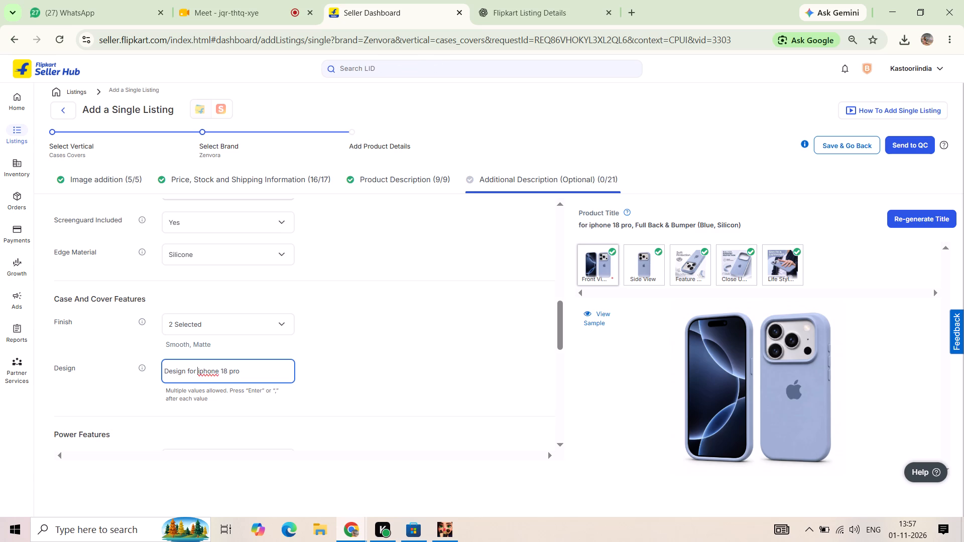
Commit the entered text "Design for iphone 18 pro" as a Design value under Case And Cover Features.
{"action": "left_click", "coordinate": [441, 348]}
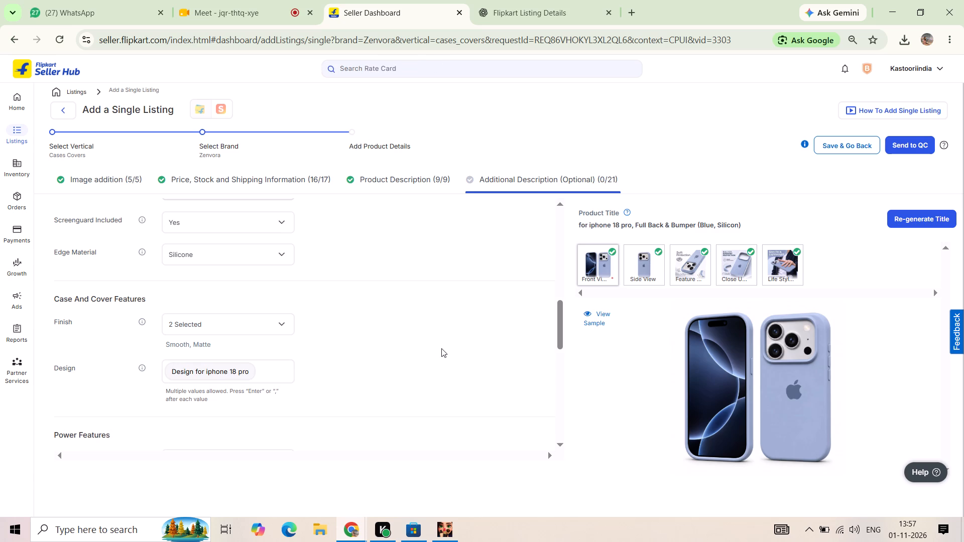
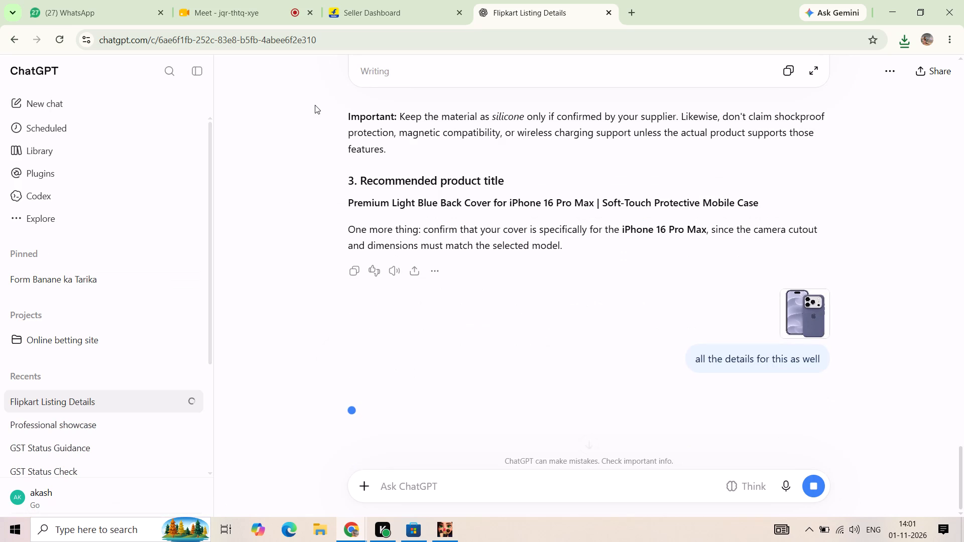
Switch to the Seller Dashboard page for adding a single listing.
{"action": "left_click", "coordinate": [325, 0]}
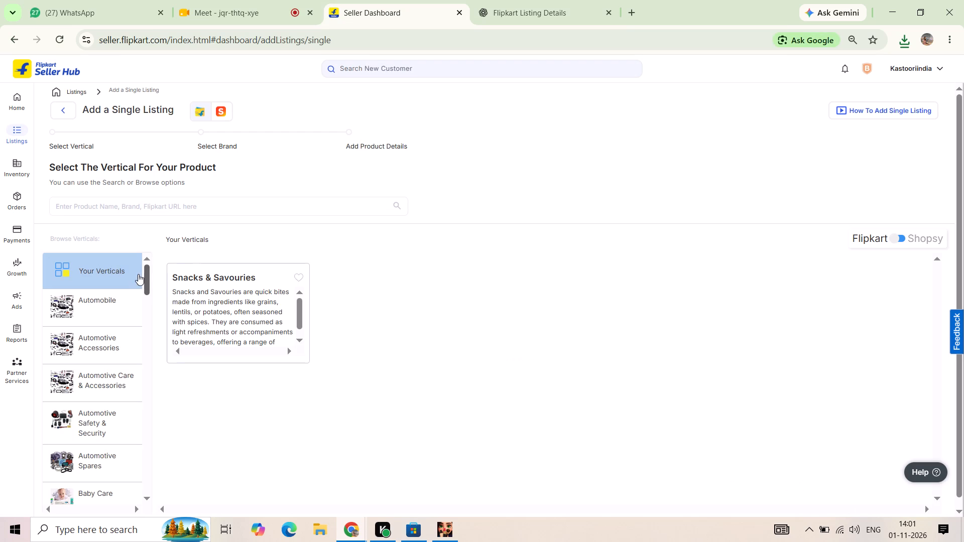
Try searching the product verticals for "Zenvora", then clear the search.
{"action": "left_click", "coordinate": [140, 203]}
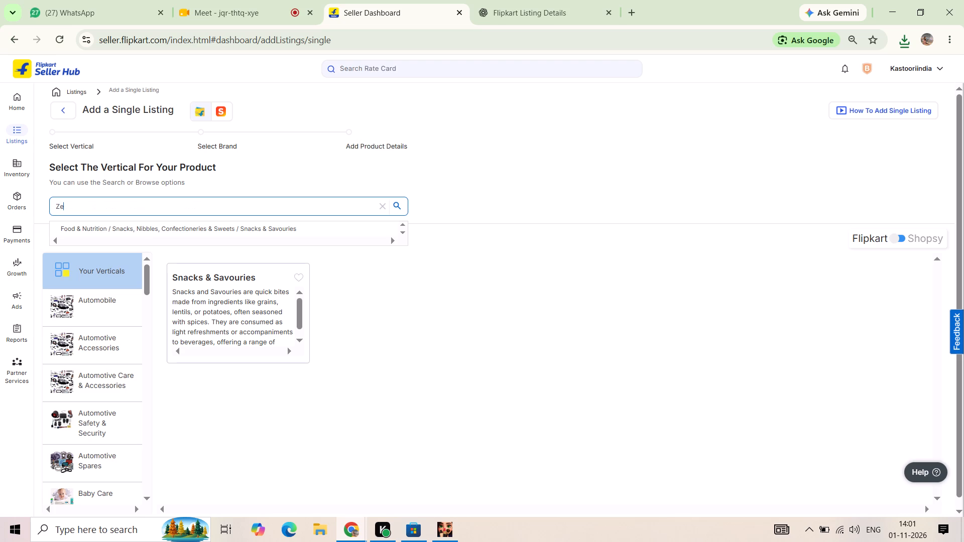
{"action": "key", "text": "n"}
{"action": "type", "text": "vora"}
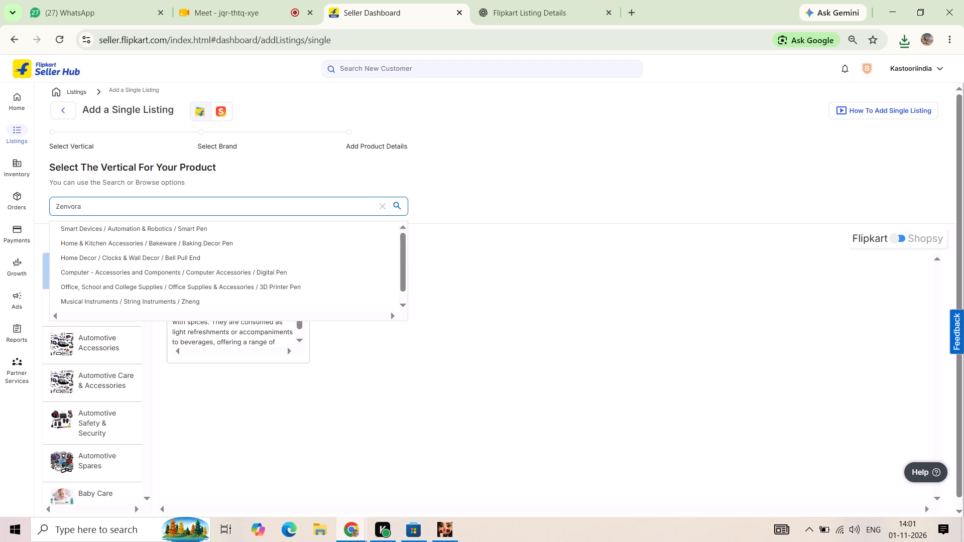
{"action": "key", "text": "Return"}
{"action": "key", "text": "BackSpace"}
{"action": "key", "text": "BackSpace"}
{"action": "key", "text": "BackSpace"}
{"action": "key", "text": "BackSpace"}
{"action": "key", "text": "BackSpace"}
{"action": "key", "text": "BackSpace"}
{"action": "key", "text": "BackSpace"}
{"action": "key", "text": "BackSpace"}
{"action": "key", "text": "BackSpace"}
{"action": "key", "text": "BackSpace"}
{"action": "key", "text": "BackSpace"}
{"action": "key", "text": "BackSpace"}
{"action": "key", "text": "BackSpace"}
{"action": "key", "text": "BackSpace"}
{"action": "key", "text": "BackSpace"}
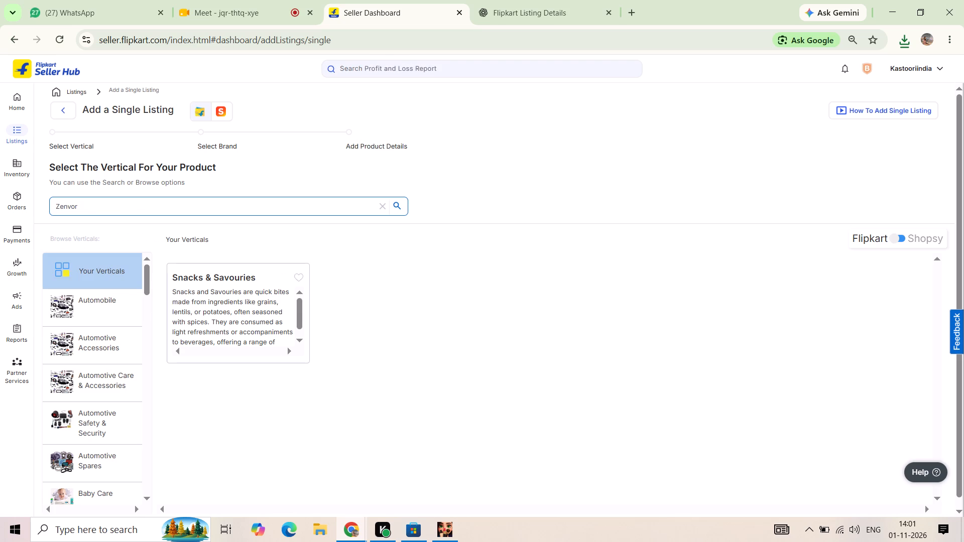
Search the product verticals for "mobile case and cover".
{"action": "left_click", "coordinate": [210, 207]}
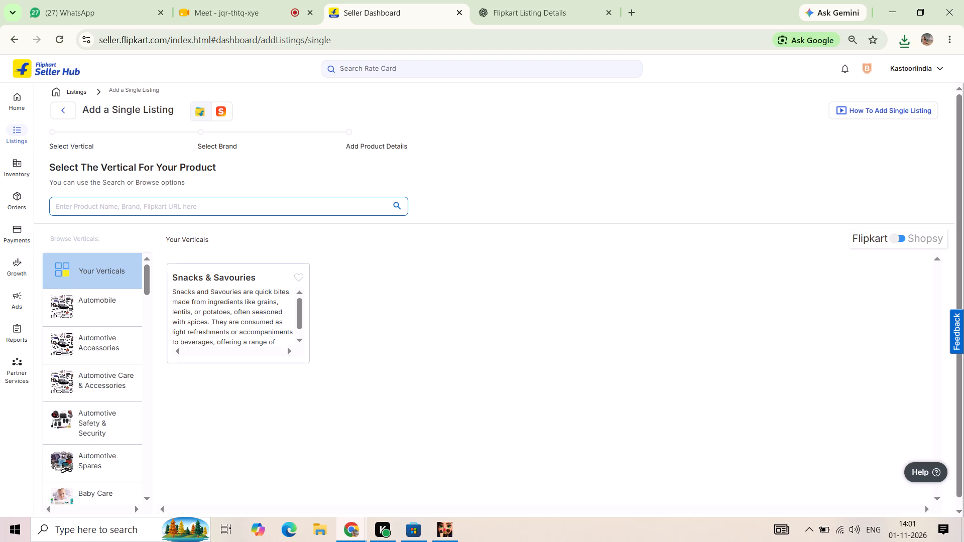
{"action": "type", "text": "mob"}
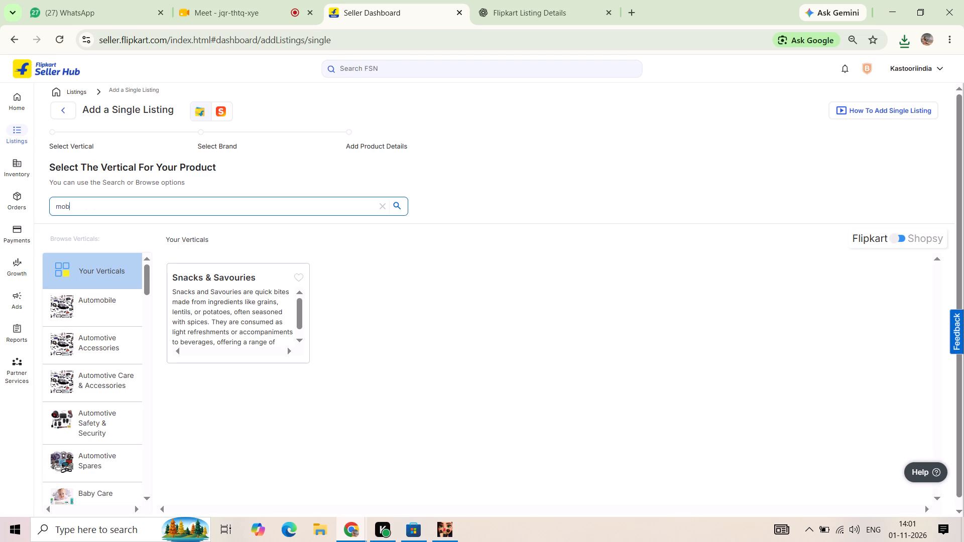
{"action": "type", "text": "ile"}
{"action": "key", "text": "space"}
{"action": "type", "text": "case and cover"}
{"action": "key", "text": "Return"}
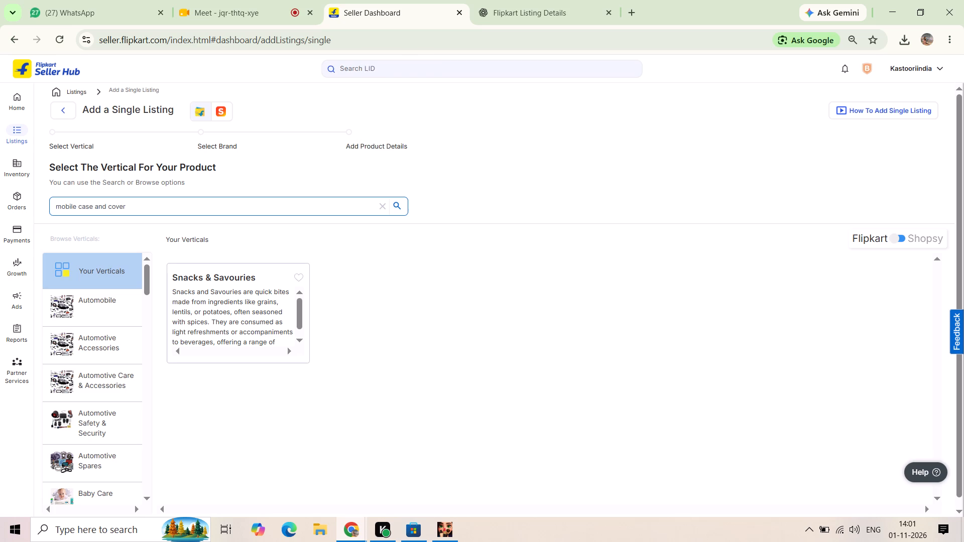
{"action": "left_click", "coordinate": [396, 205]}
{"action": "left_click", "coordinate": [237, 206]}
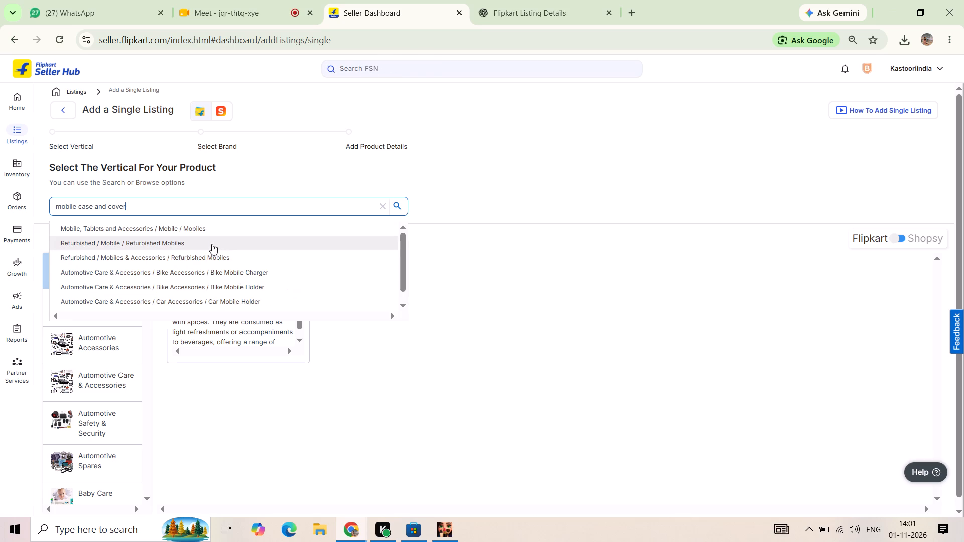
Search the verticals for "mobile case", choose Cases & Covers under Mobile & Tablet Accessories, and proceed to brand selection.
{"action": "key", "text": "BackSpace"}
{"action": "key", "text": "BackSpace"}
{"action": "key", "text": "BackSpace"}
{"action": "key", "text": "BackSpace"}
{"action": "key", "text": "BackSpace"}
{"action": "key", "text": "BackSpace"}
{"action": "key", "text": "BackSpace"}
{"action": "key", "text": "BackSpace"}
{"action": "key", "text": "BackSpace"}
{"action": "key", "text": "BackSpace"}
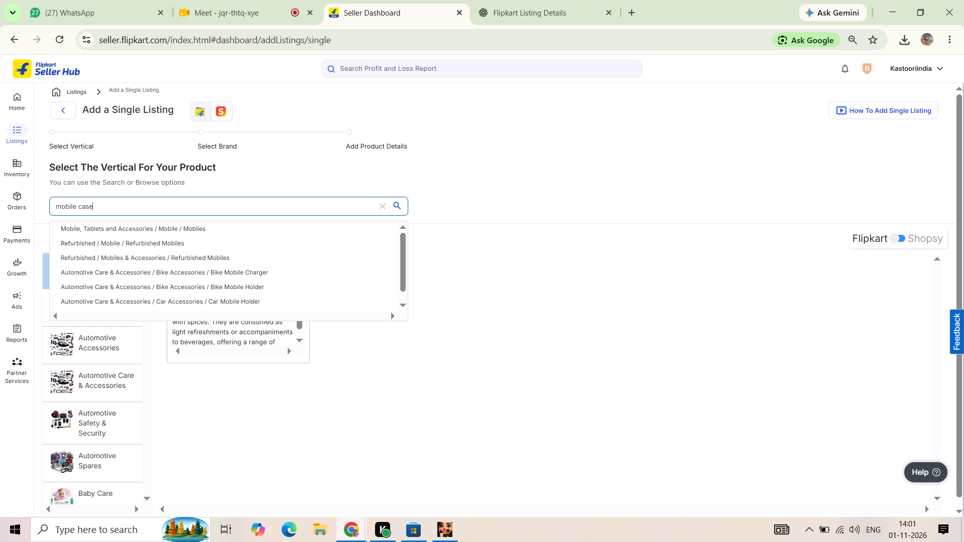
{"action": "key", "text": "BackSpace"}
{"action": "key", "text": "BackSpace"}
{"action": "key", "text": "BackSpace"}
{"action": "key", "text": "BackSpace"}
{"action": "key", "text": "BackSpace"}
{"action": "key", "text": "space"}
{"action": "type", "text": "case"}
{"action": "left_click", "coordinate": [178, 249]}
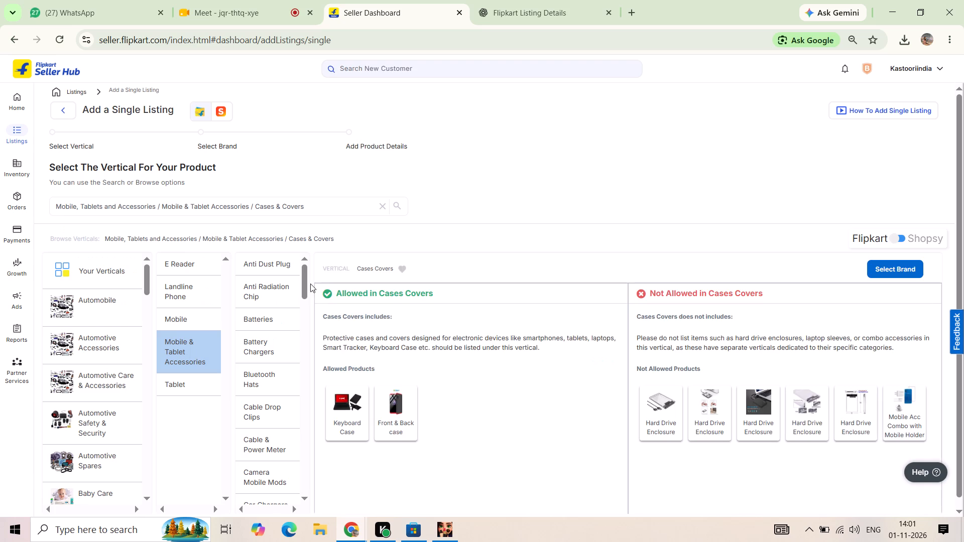
{"action": "scroll", "coordinate": [247, 382], "scroll_direction": "down", "scroll_amount": 4}
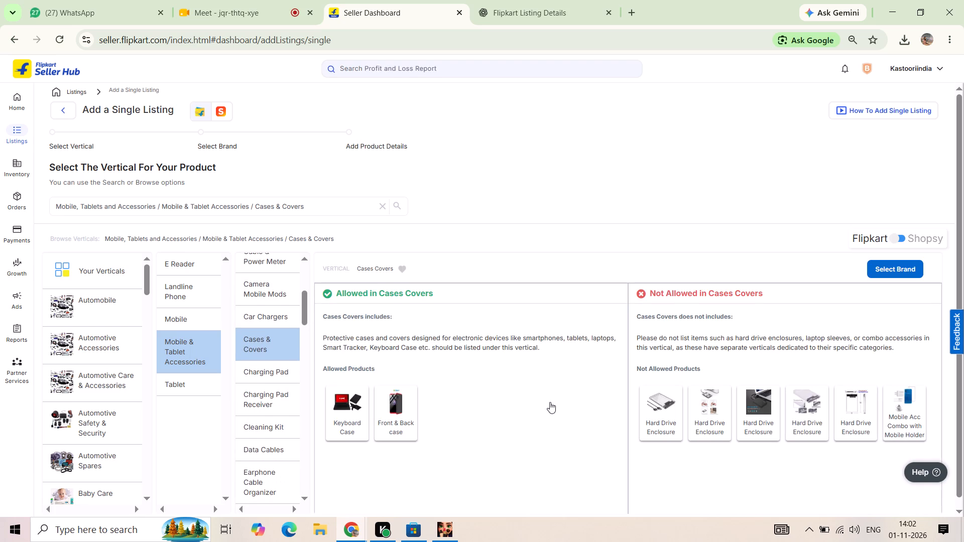
{"action": "left_click", "coordinate": [897, 269]}
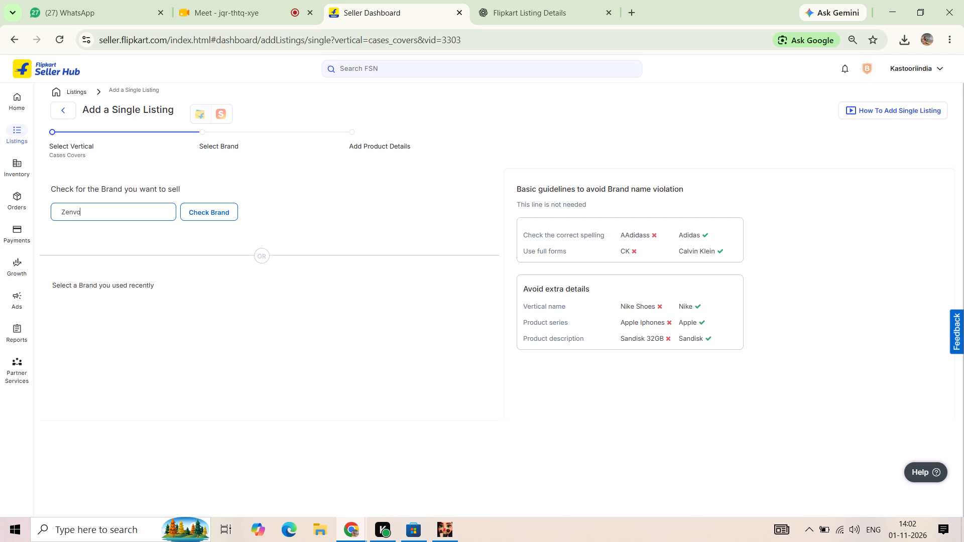
Check the brand Zenvora and start a new Cases Covers listing under it.
{"action": "left_click", "coordinate": [228, 210]}
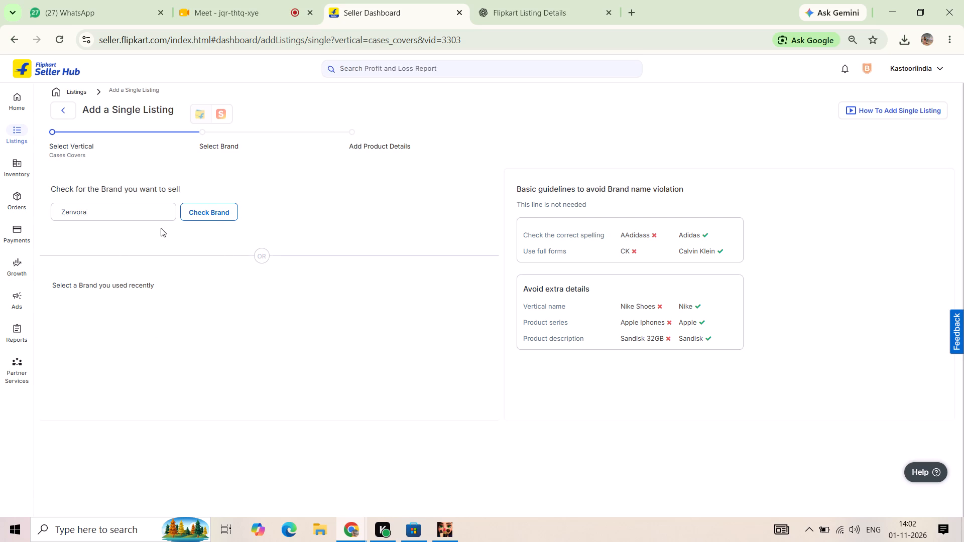
{"action": "left_click", "coordinate": [108, 266]}
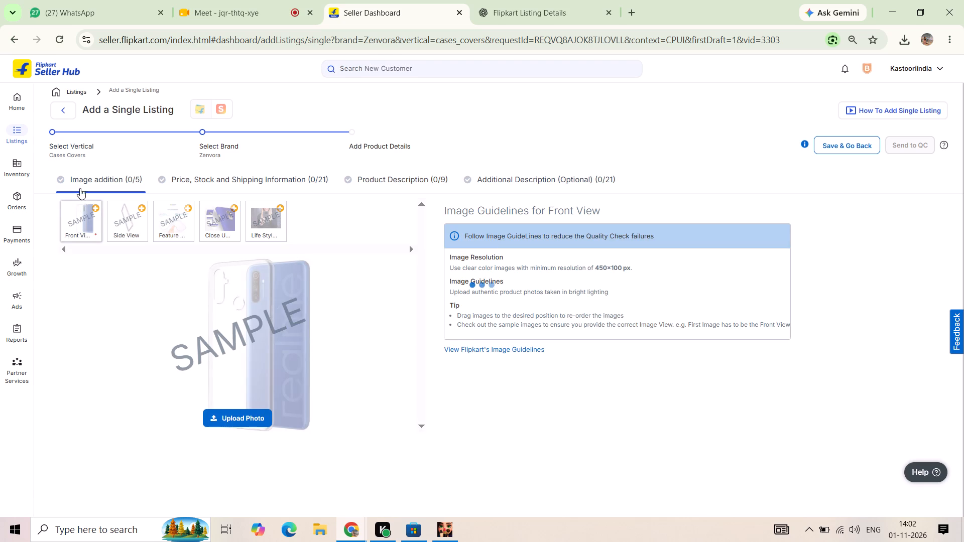
Upload the purple phone case photos as the Front View and Side View images.
{"action": "left_click", "coordinate": [69, 210]}
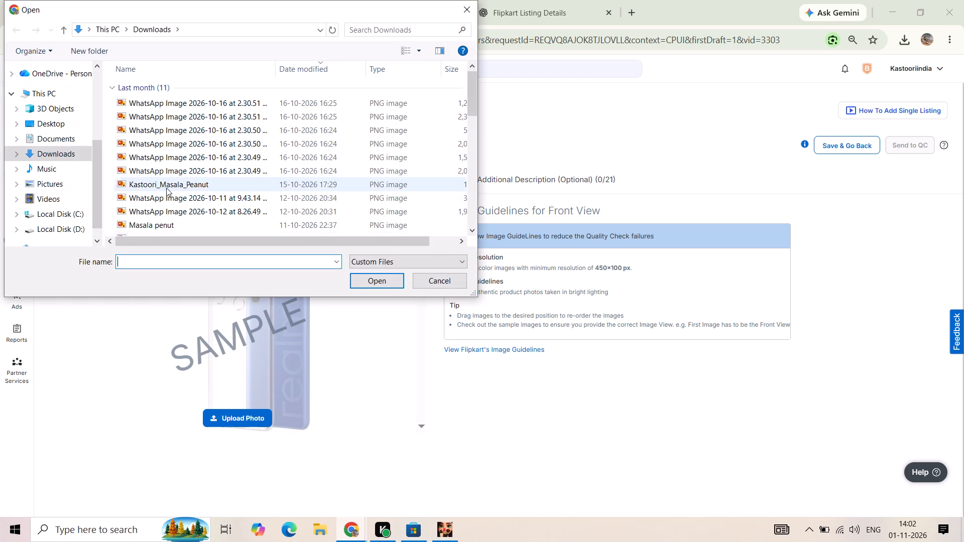
Upload WhatsApp Image 2026-11-01 at 1.59.13 PM from Downloads as the listing's Front View photo.
{"action": "left_click", "coordinate": [357, 263]}
{"action": "left_click", "coordinate": [357, 286]}
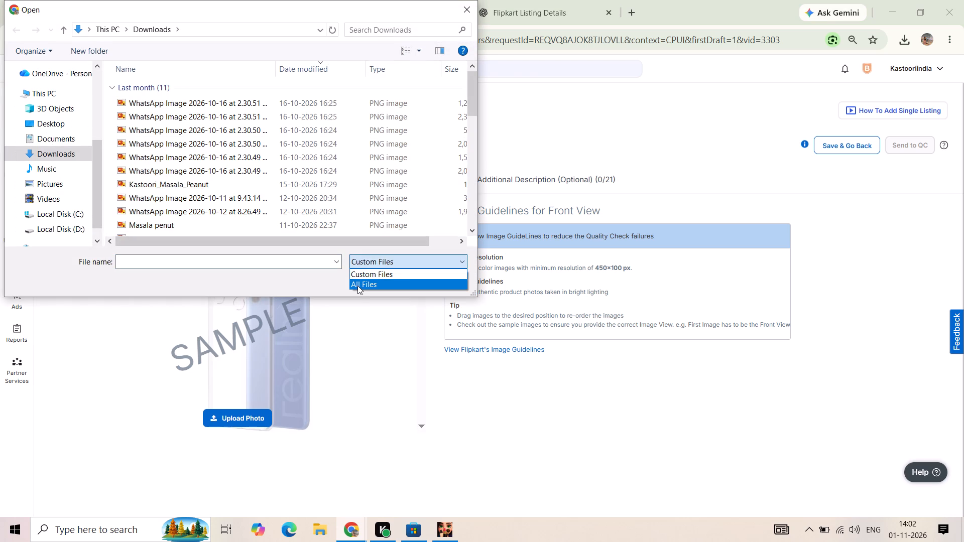
{"action": "left_click", "coordinate": [222, 141]}
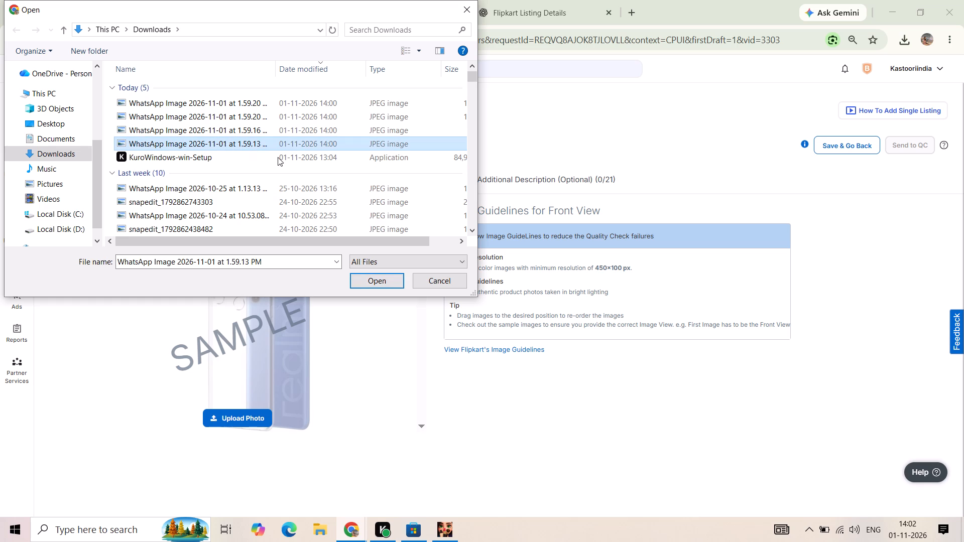
{"action": "left_click", "coordinate": [371, 283]}
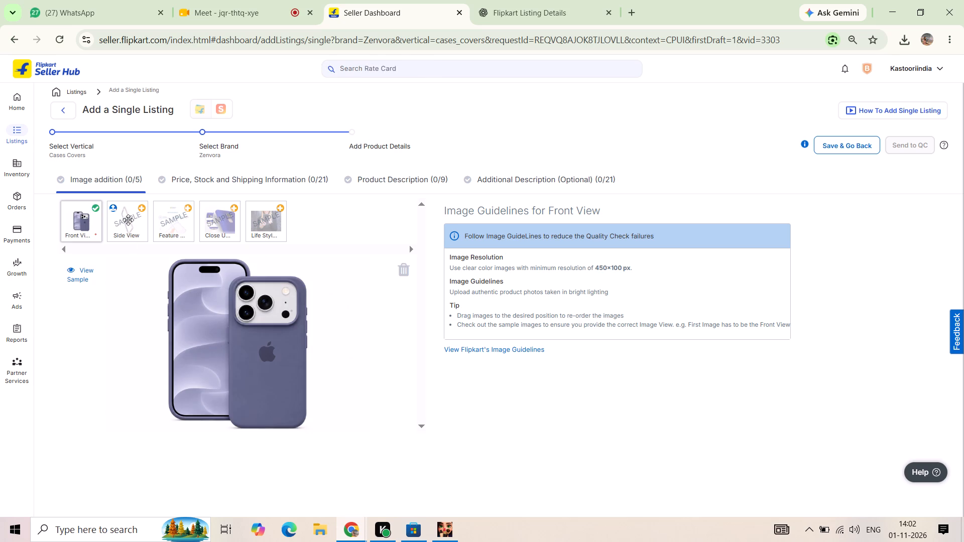
Upload WhatsApp Image 2026-11-01 at 1.59.16 PM from Downloads as the Side View photo.
{"action": "left_click", "coordinate": [116, 208]}
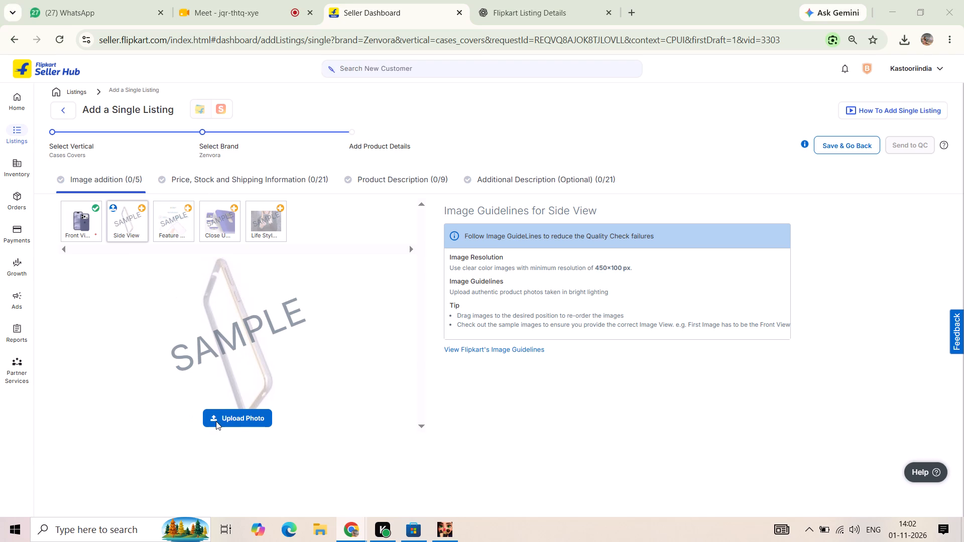
{"action": "left_click", "coordinate": [231, 423]}
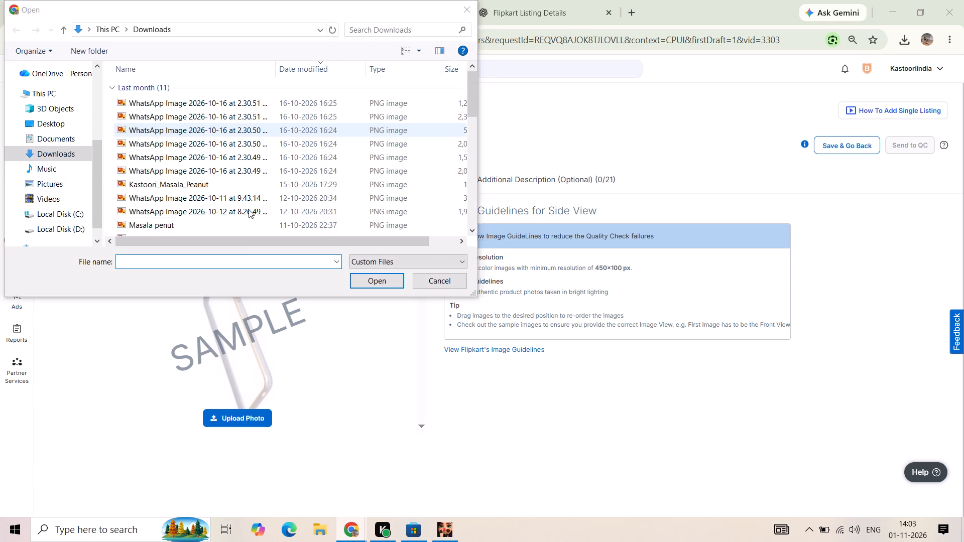
{"action": "left_click", "coordinate": [375, 259]}
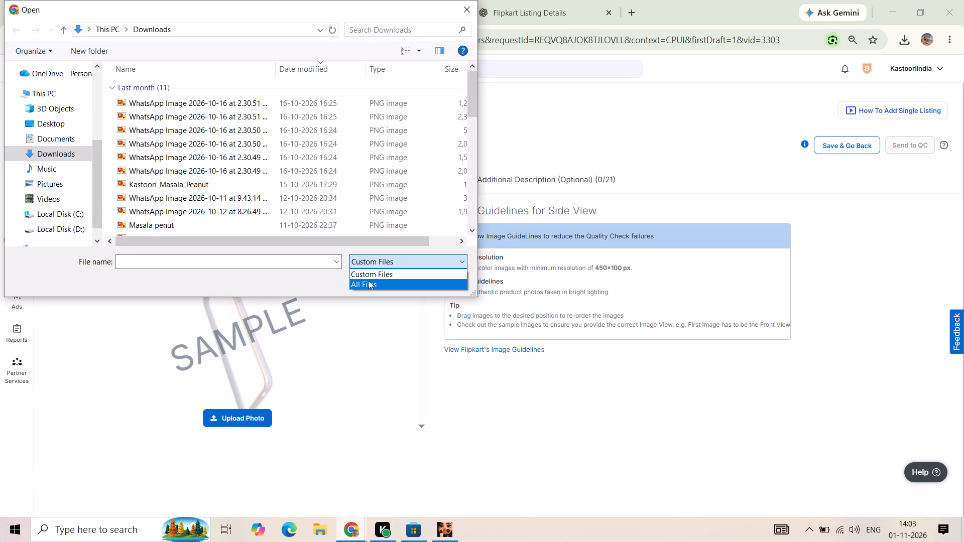
{"action": "left_click", "coordinate": [369, 283]}
{"action": "left_click", "coordinate": [175, 126]}
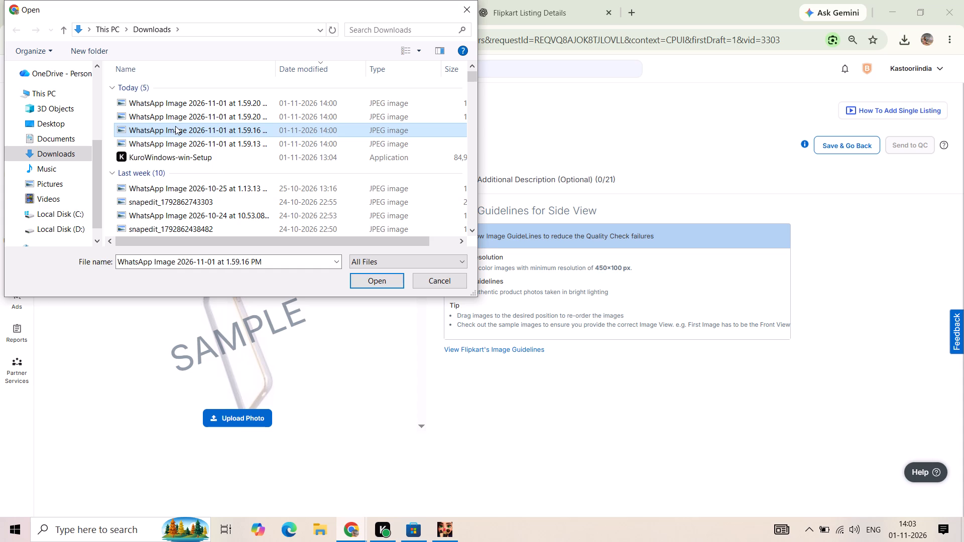
{"action": "left_click_drag", "start_coordinate": [382, 290], "coordinate": [380, 285]}
{"action": "left_click", "coordinate": [380, 285]}
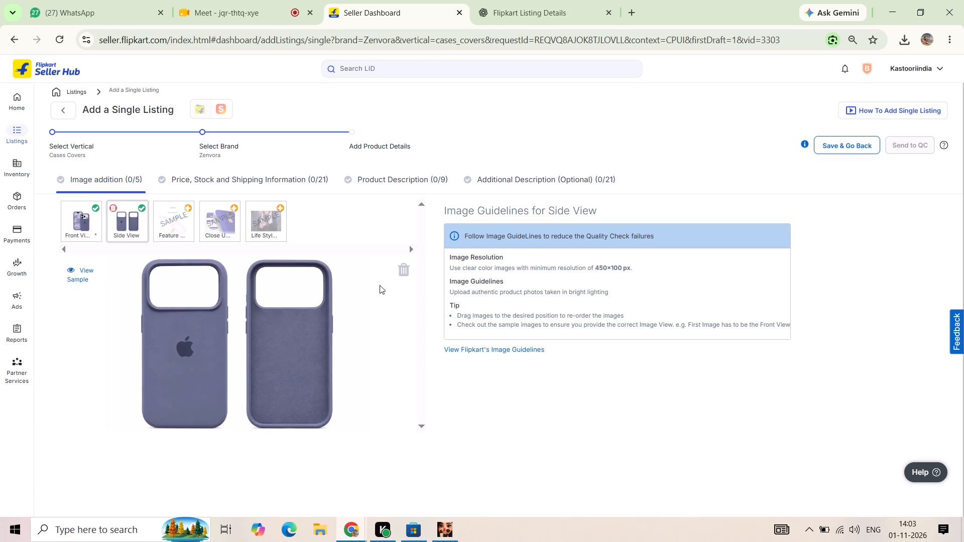
Upload the second "WhatsApp Image 2026-11-01 at 1.59.20" photo from Downloads as the Feature View image.
{"action": "left_click", "coordinate": [159, 209]}
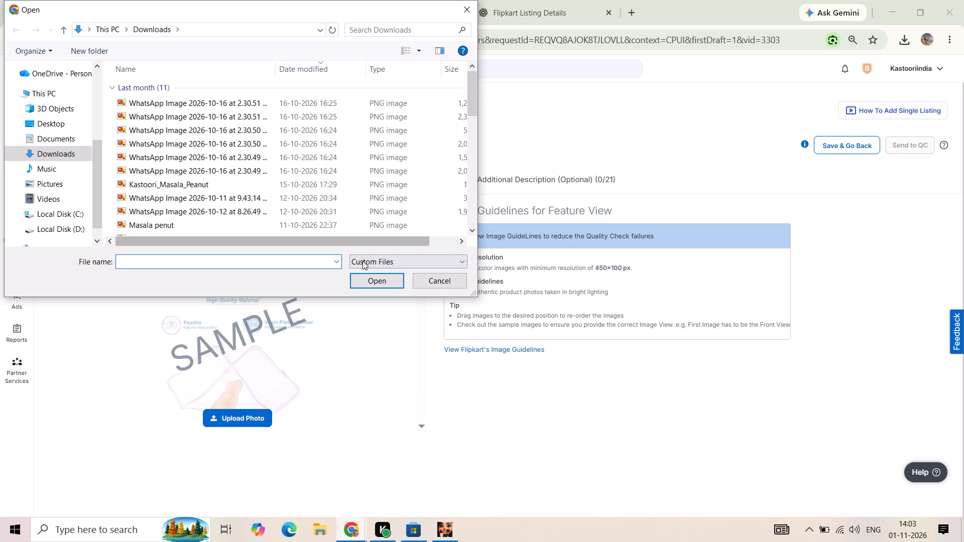
{"action": "left_click", "coordinate": [363, 265]}
{"action": "left_click", "coordinate": [360, 287]}
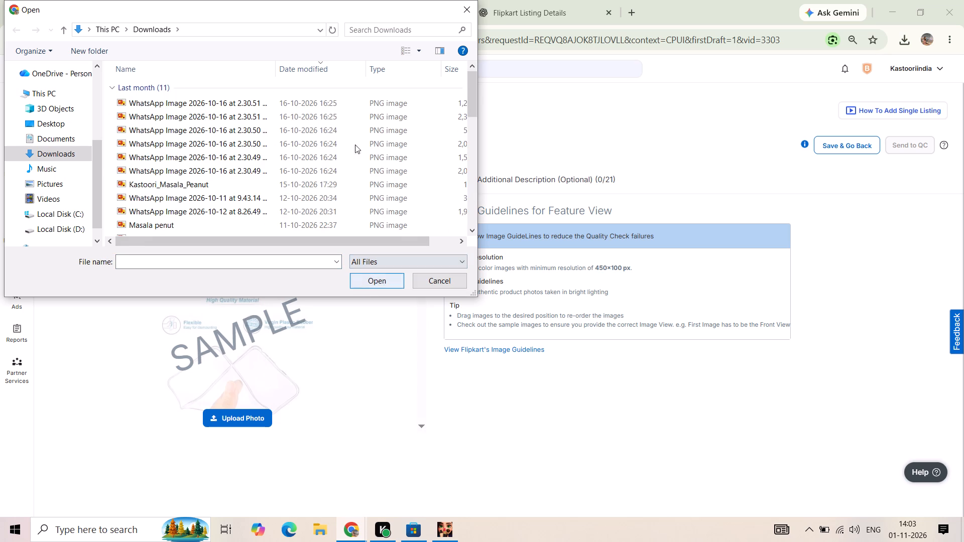
{"action": "left_click", "coordinate": [240, 115]}
{"action": "left_click", "coordinate": [374, 281]}
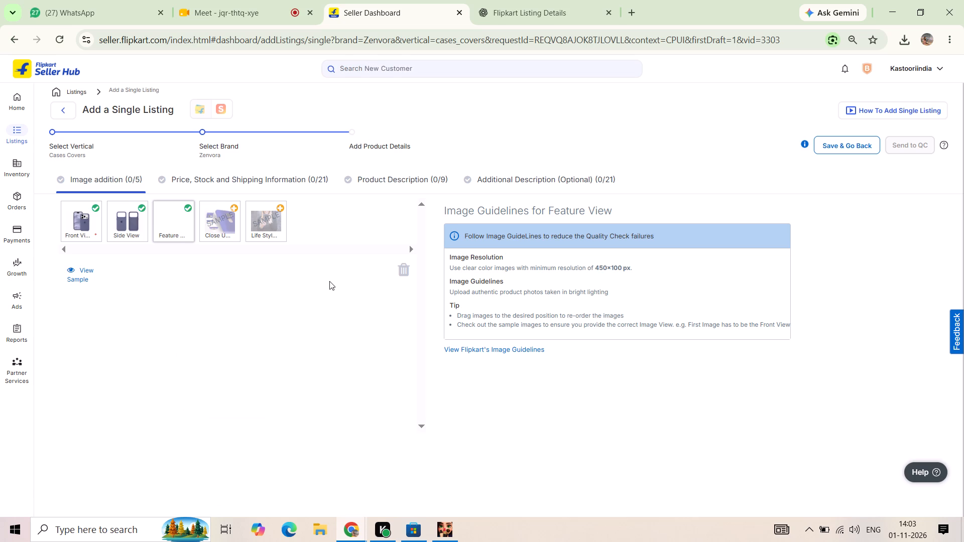
Start the Close Up Shot image upload and show all file types in the Downloads folder.
{"action": "left_click", "coordinate": [204, 208]}
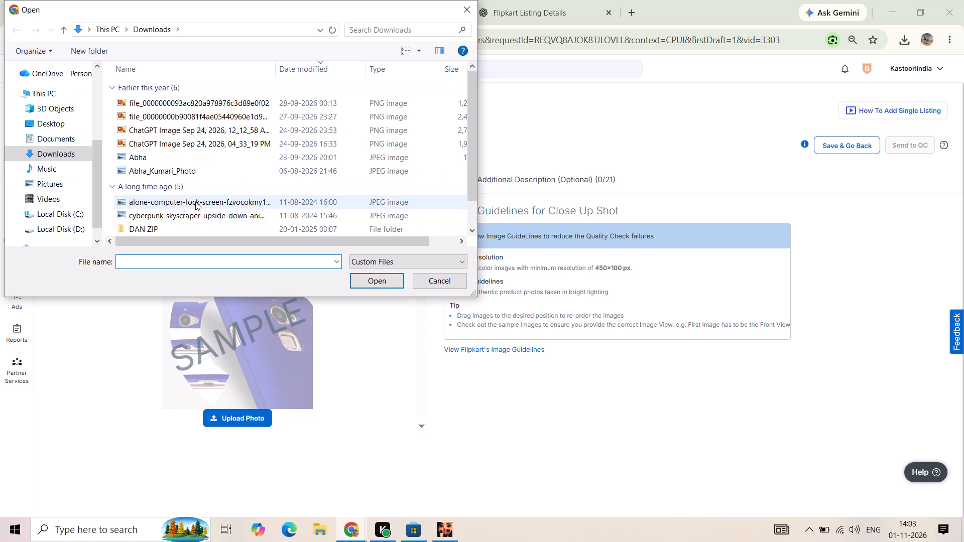
{"action": "left_click", "coordinate": [361, 256]}
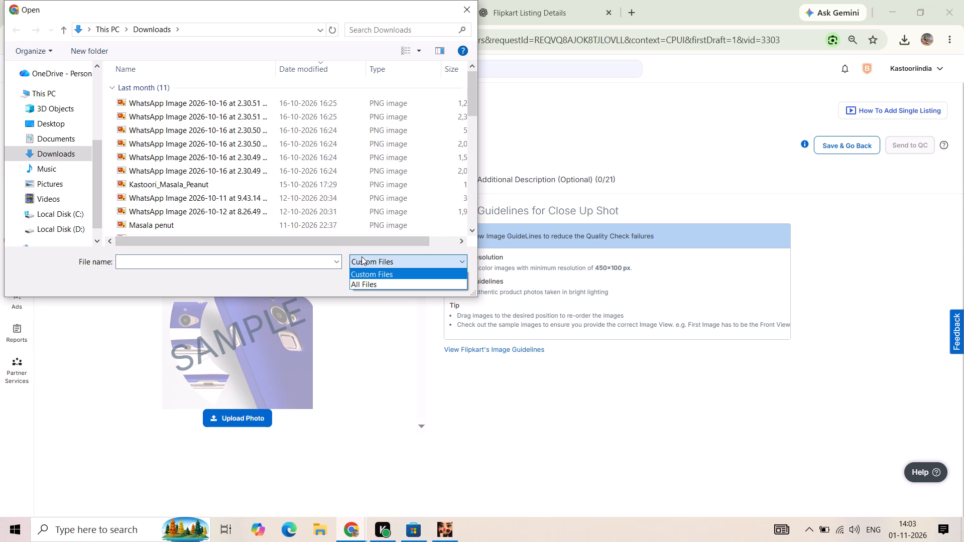
{"action": "left_click", "coordinate": [361, 287]}
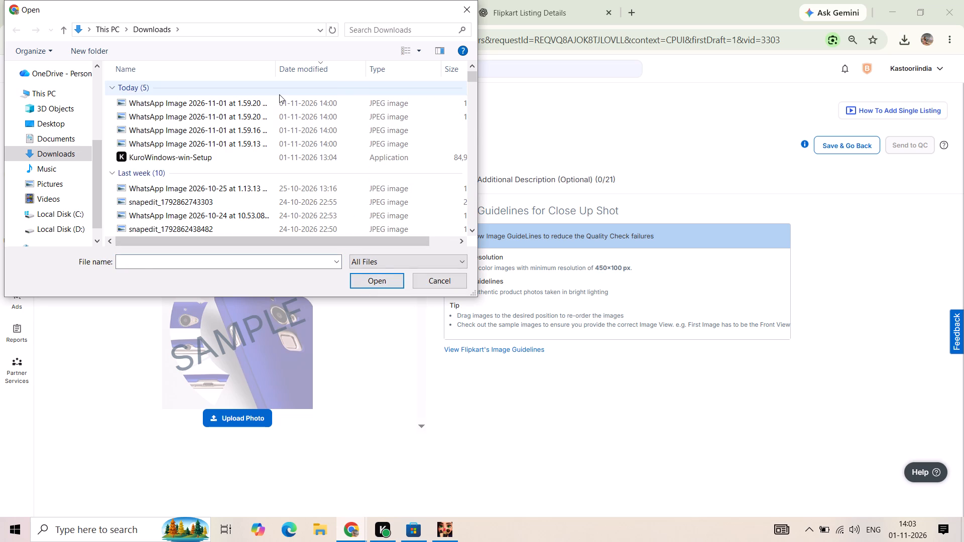
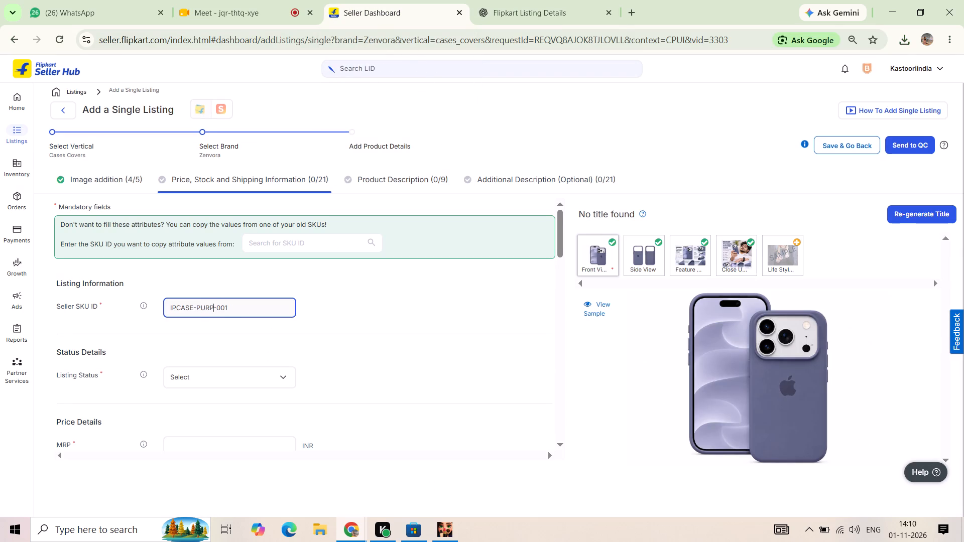
{"action": "key", "text": "BackSpace"}
{"action": "key", "text": "BackSpace"}
{"action": "key", "text": "BackSpace"}
{"action": "key", "text": "BackSpace"}
{"action": "type", "text": "LAVENDER"}
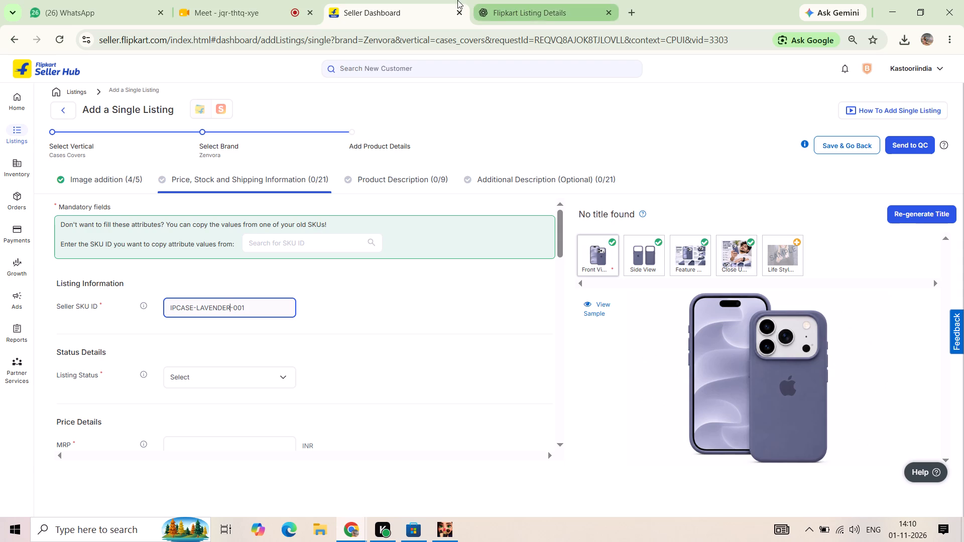
{"action": "left_click", "coordinate": [196, 310]}
{"action": "type", "text": "DARL"}
{"action": "key", "text": "space"}
{"action": "key", "text": "BackSpace"}
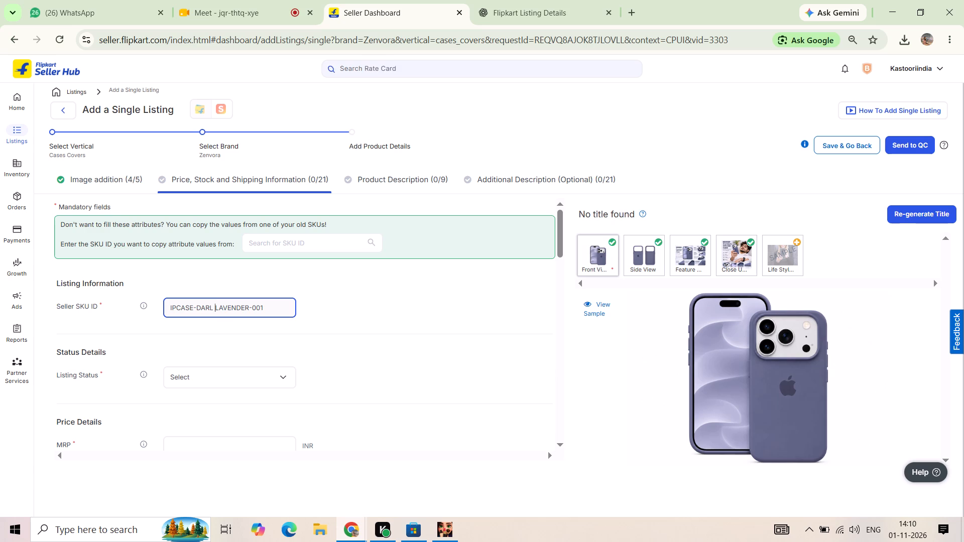
{"action": "key", "text": "BackSpace"}
{"action": "type", "text": "K"}
{"action": "key", "text": "space"}
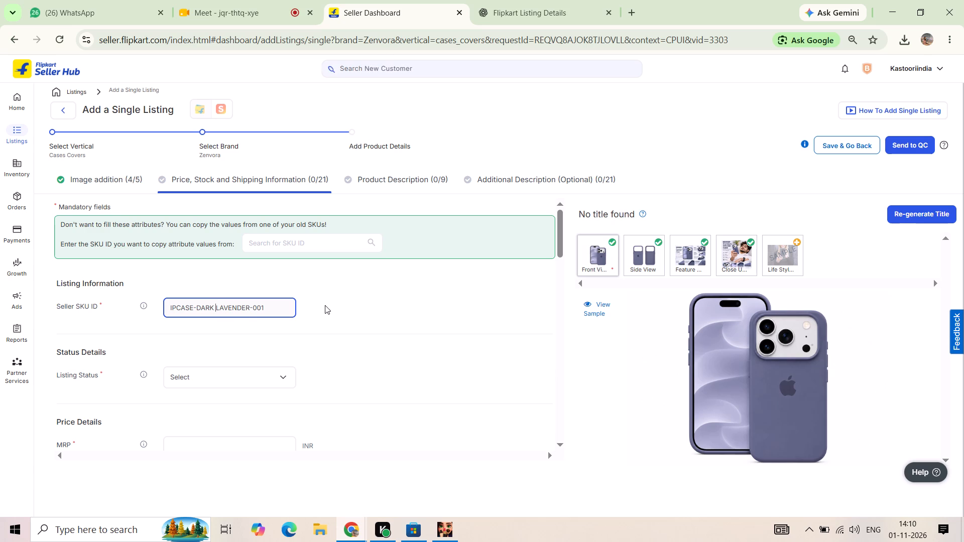
{"action": "key", "text": "BackSpace"}
{"action": "key", "text": "minus"}
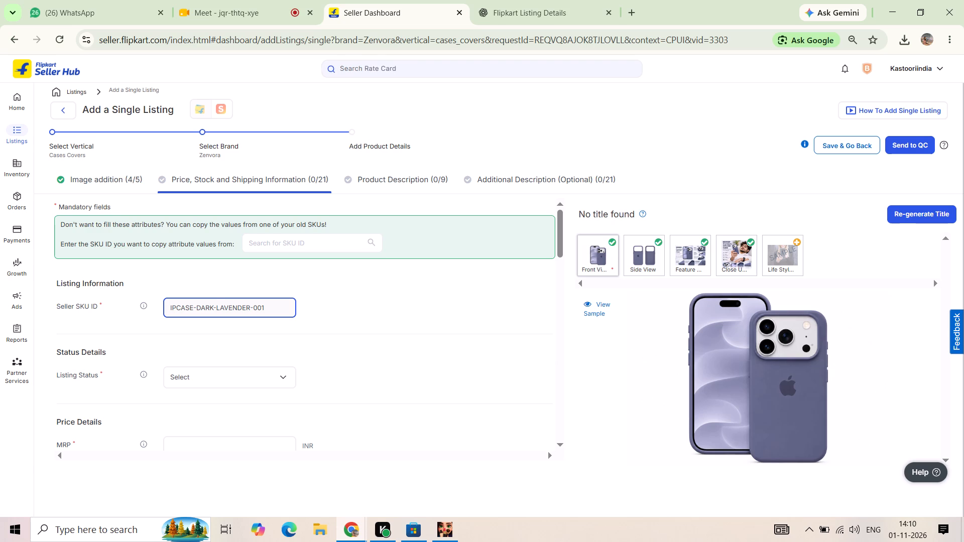
Set the Listing Status to Active.
{"action": "left_click", "coordinate": [217, 369]}
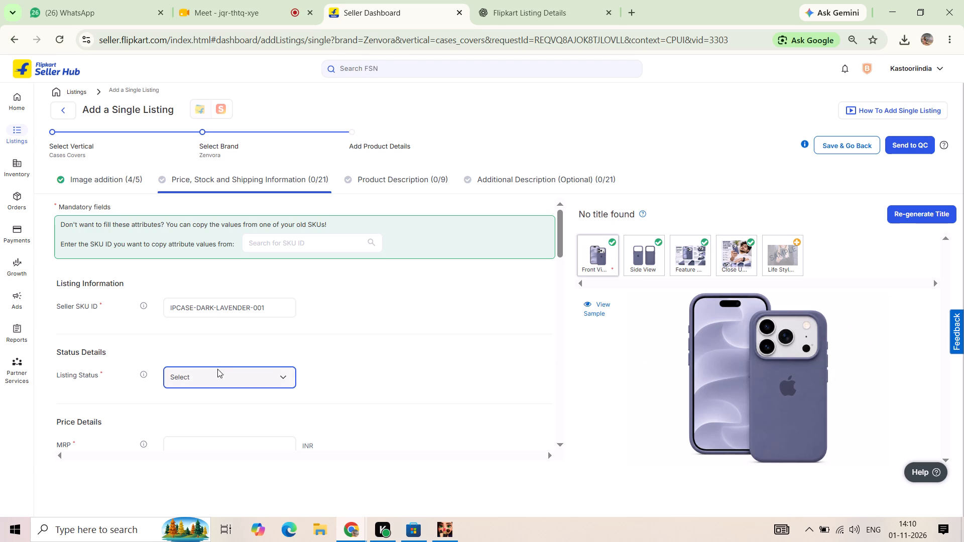
{"action": "left_click", "coordinate": [193, 445]}
Fill in the price details with an MRP of 1000 INR, a selling price of 249 INR and a minimum order quantity of 1.
{"action": "scroll", "coordinate": [346, 352], "scroll_direction": "down", "scroll_amount": 4}
{"action": "scroll", "coordinate": [249, 303], "scroll_direction": "up", "scroll_amount": 1}
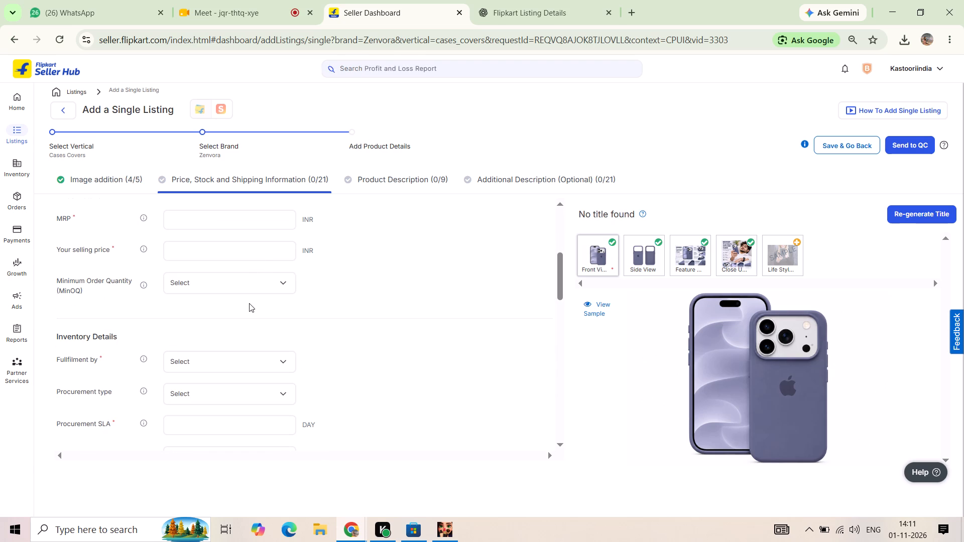
{"action": "scroll", "coordinate": [249, 303], "scroll_direction": "up", "scroll_amount": 1}
{"action": "left_click", "coordinate": [223, 253]}
{"action": "type", "text": "1000"}
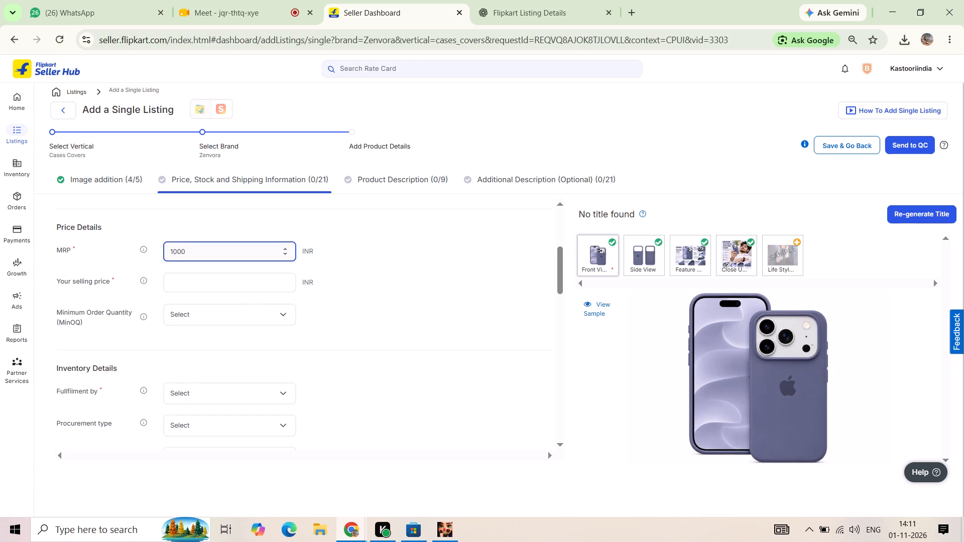
{"action": "left_click", "coordinate": [218, 281]}
{"action": "type", "text": "249"}
{"action": "left_click", "coordinate": [180, 320]}
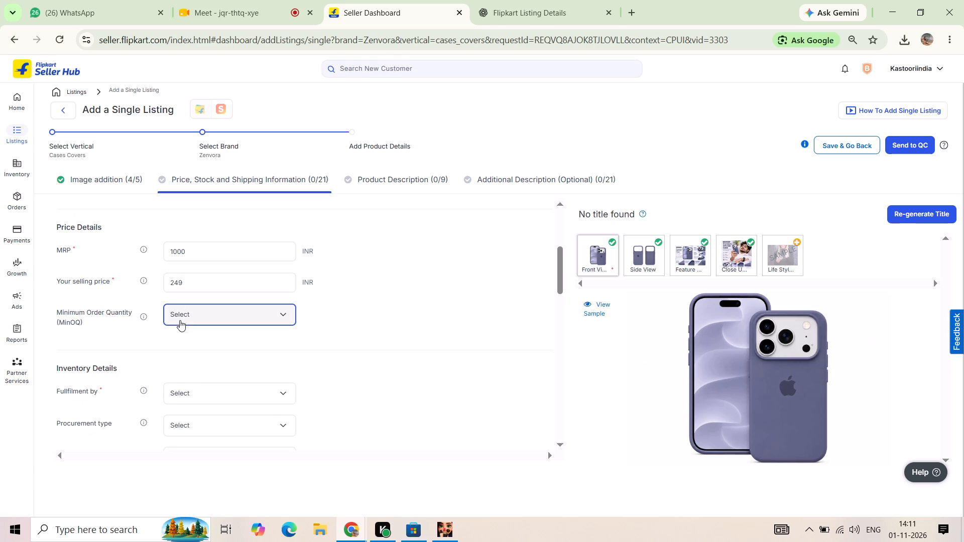
{"action": "left_click", "coordinate": [189, 386]}
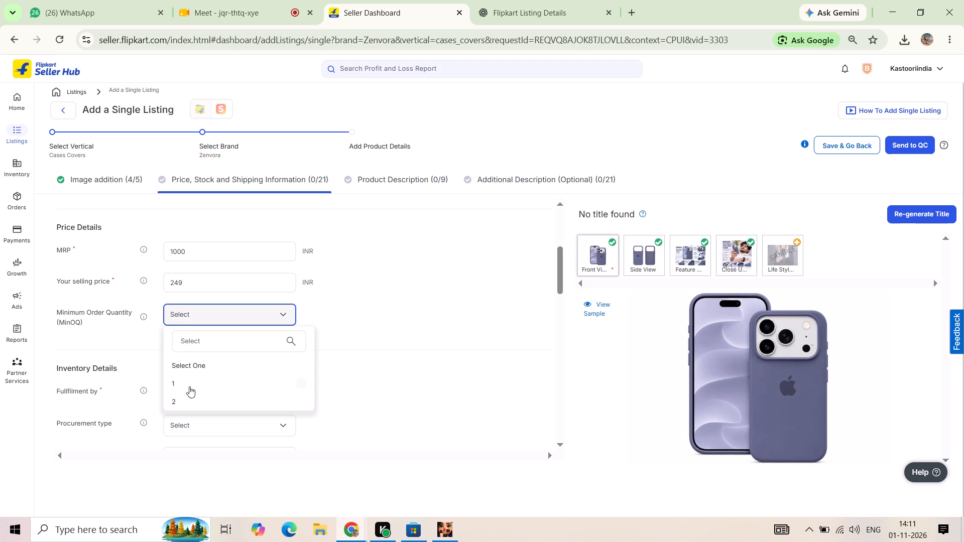
Fill in the inventory details: fulfilment by Seller, express procurement type, a procurement SLA of 1 HR and a stock of 5.
{"action": "left_click", "coordinate": [216, 382]}
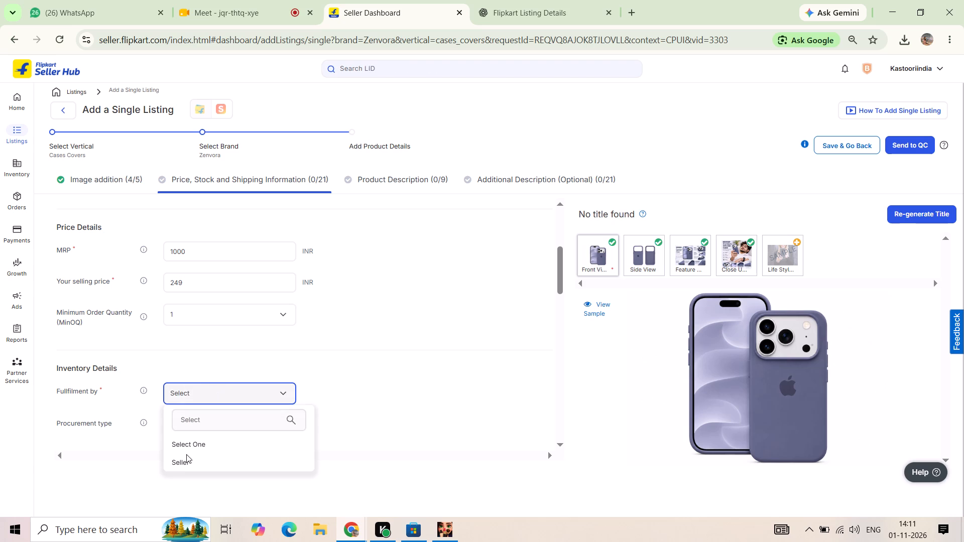
{"action": "left_click", "coordinate": [184, 463]}
{"action": "scroll", "coordinate": [184, 463], "scroll_direction": "down", "scroll_amount": 2}
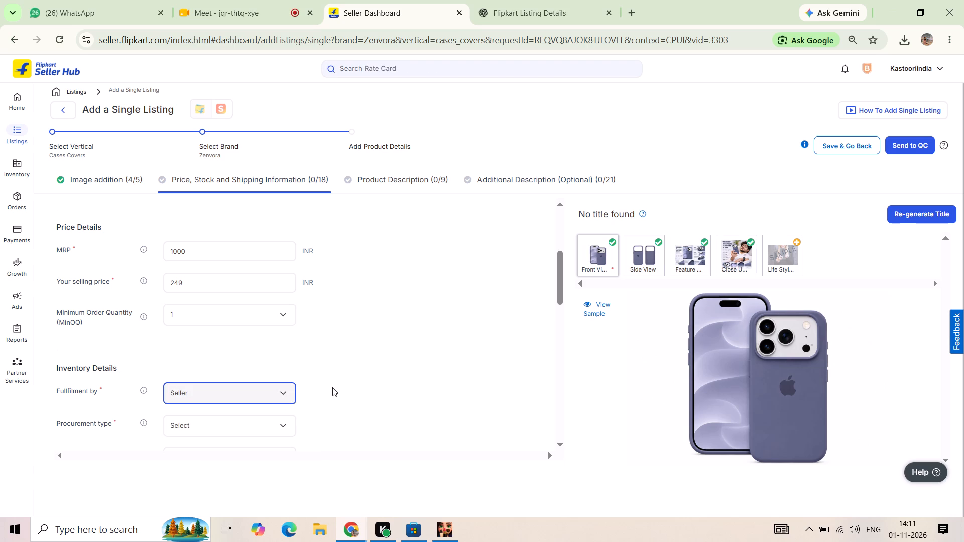
{"action": "scroll", "coordinate": [332, 387], "scroll_direction": "down", "scroll_amount": 2}
{"action": "left_click", "coordinate": [238, 273]}
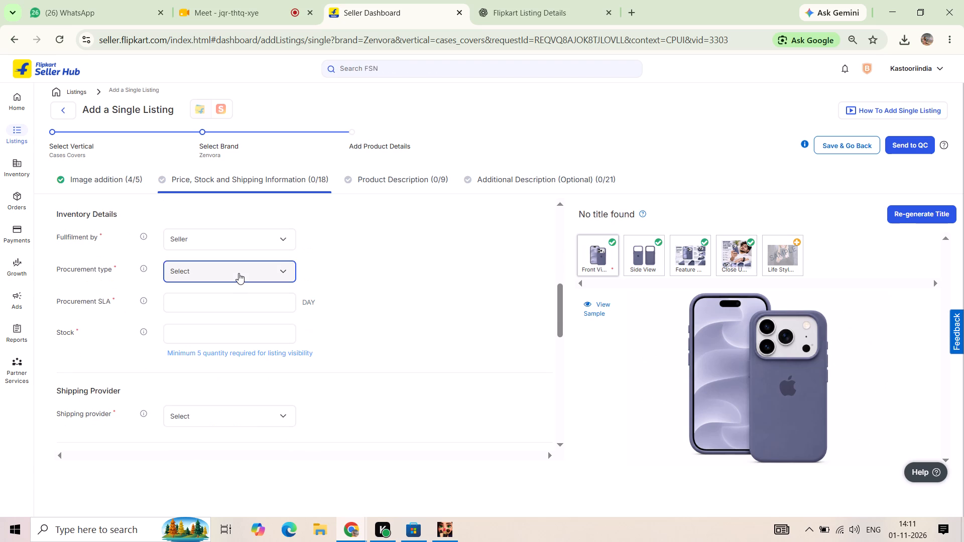
{"action": "left_click", "coordinate": [186, 357]}
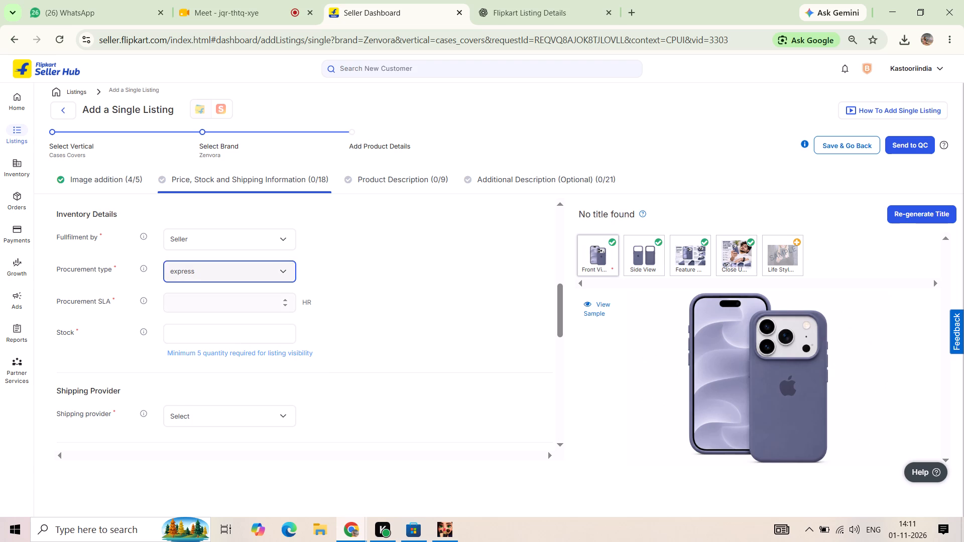
{"action": "left_click", "coordinate": [222, 296]}
{"action": "key", "text": "1"}
{"action": "left_click", "coordinate": [209, 335]}
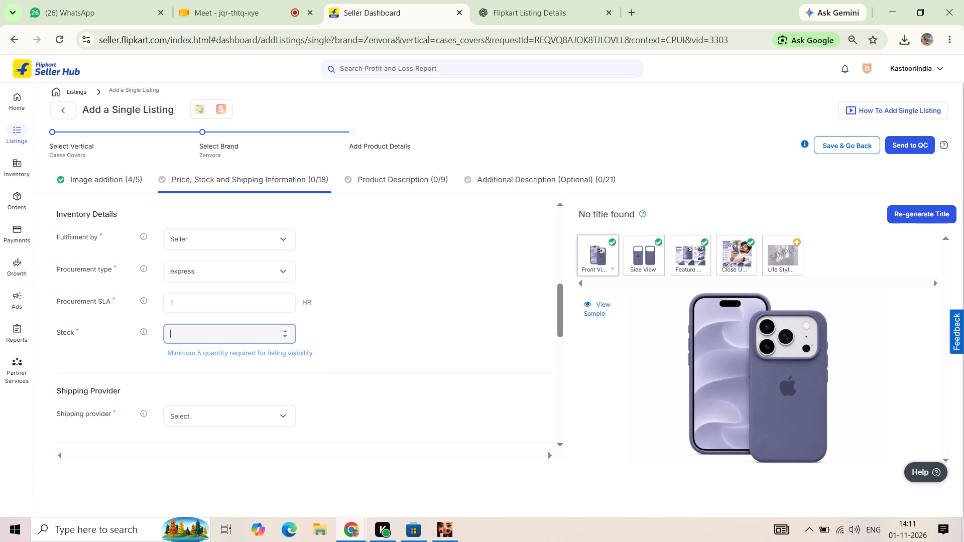
{"action": "key", "text": "5"}
Choose Flipkart as the shipping provider.
{"action": "scroll", "coordinate": [383, 318], "scroll_direction": "down", "scroll_amount": 2}
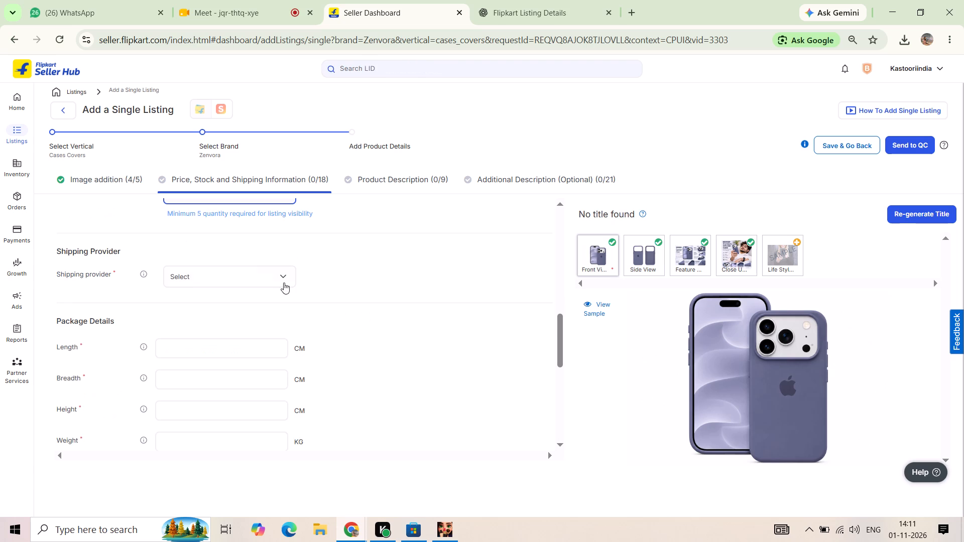
{"action": "left_click", "coordinate": [250, 270]}
{"action": "left_click", "coordinate": [199, 342]}
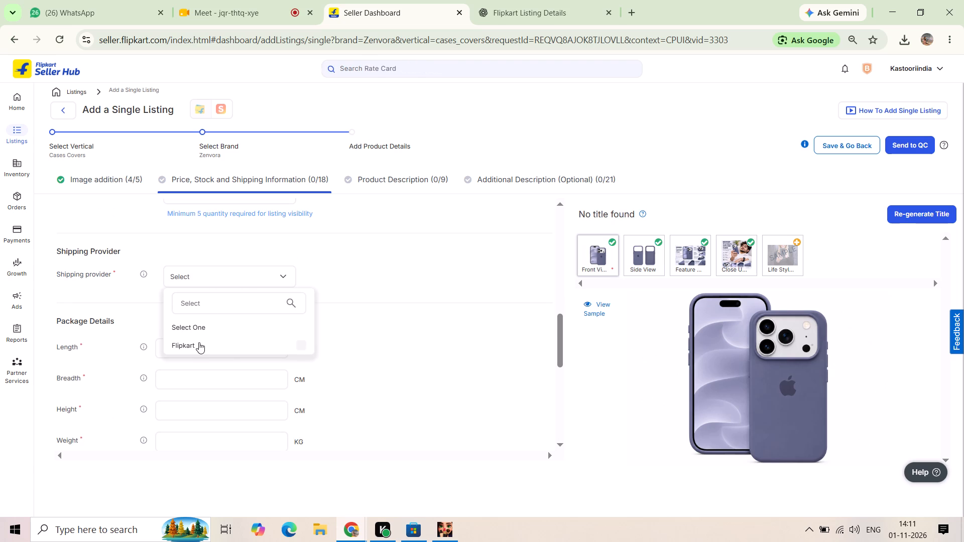
Enter the package dimensions as length 10 cm, breadth 08 cm and height 04 cm.
{"action": "left_click", "coordinate": [238, 352]}
{"action": "type", "text": "10"}
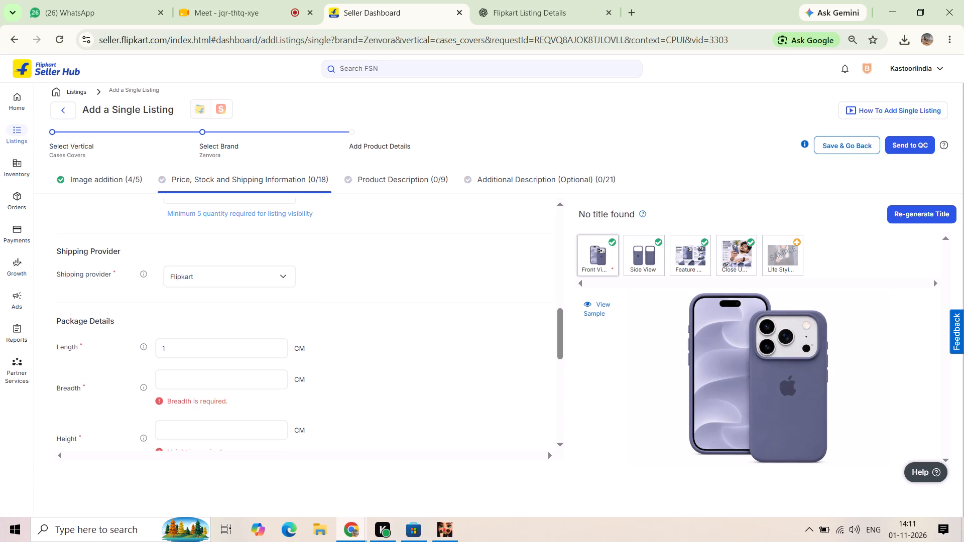
{"action": "left_click", "coordinate": [211, 353]}
{"action": "key", "text": "0"}
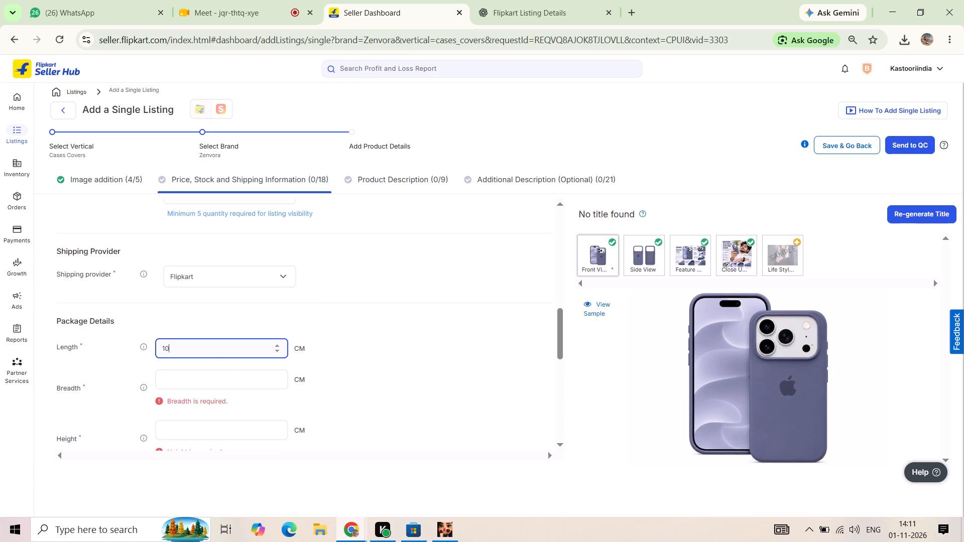
{"action": "left_click", "coordinate": [173, 382]}
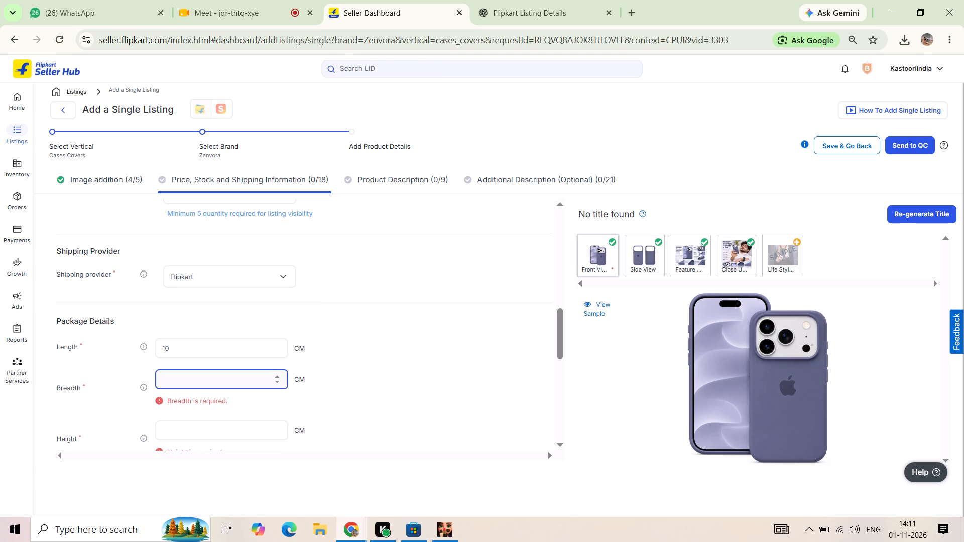
{"action": "type", "text": "08"}
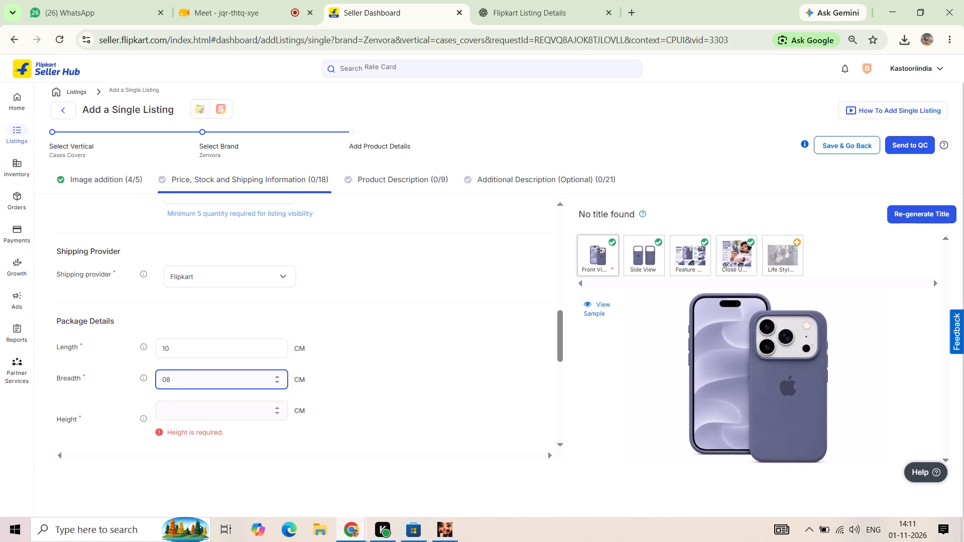
{"action": "left_click", "coordinate": [164, 410]}
{"action": "type", "text": "04"}
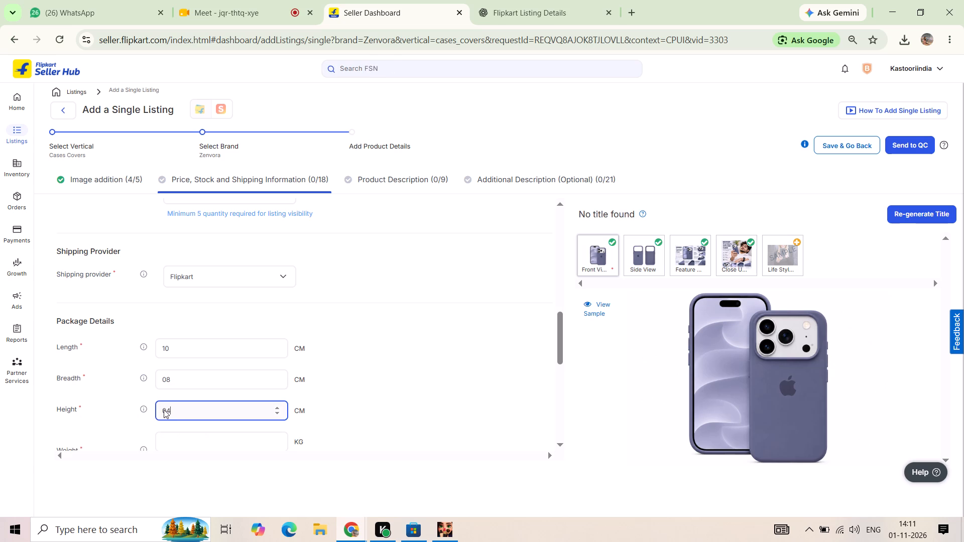
Set the package weight to 0.50 kg.
{"action": "scroll", "coordinate": [339, 340], "scroll_direction": "down", "scroll_amount": 2}
{"action": "left_click", "coordinate": [211, 339]}
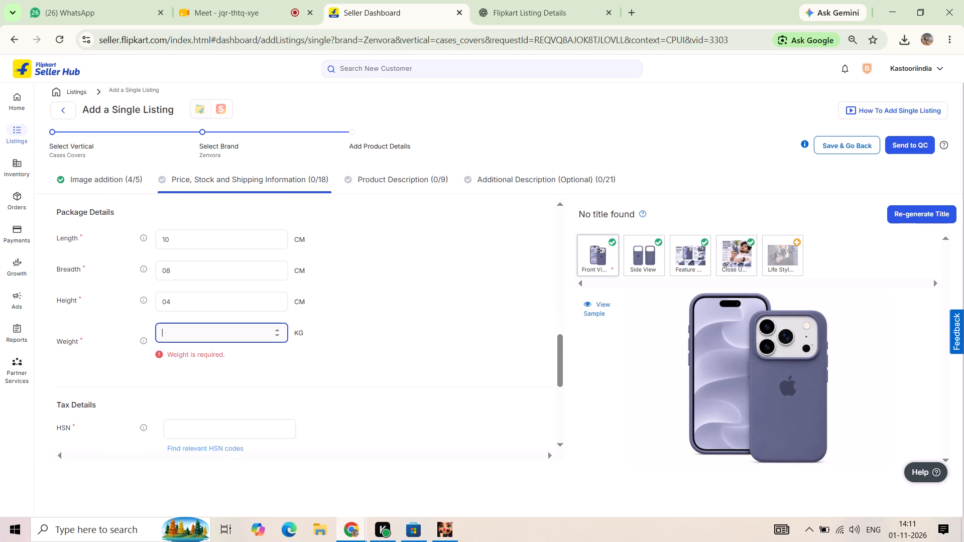
{"action": "key", "text": "0"}
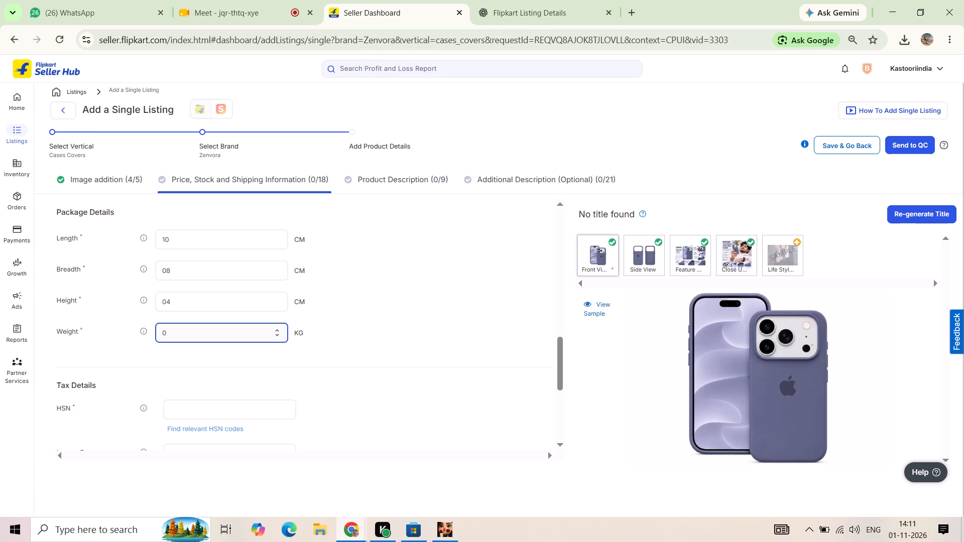
{"action": "type", "text": ".0"}
{"action": "key", "text": "5"}
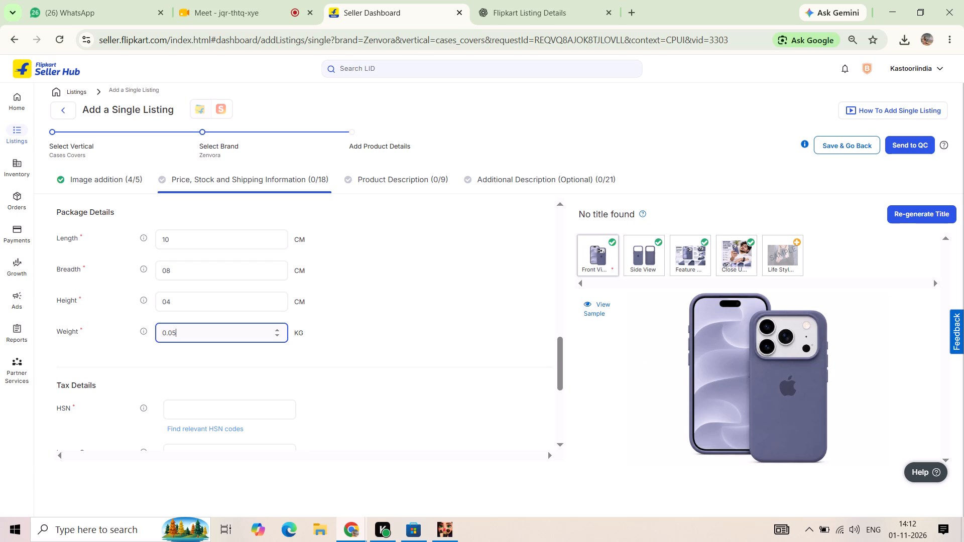
{"action": "key", "text": "BackSpace"}
{"action": "key", "text": "BackSpace"}
{"action": "key", "text": "5"}
{"action": "key", "text": "0"}
Fill in the tax details with HSN code 39269099 from the relevant HSN codes list and tax code GST_18.
{"action": "scroll", "coordinate": [346, 359], "scroll_direction": "down", "scroll_amount": 2}
{"action": "left_click", "coordinate": [230, 266]}
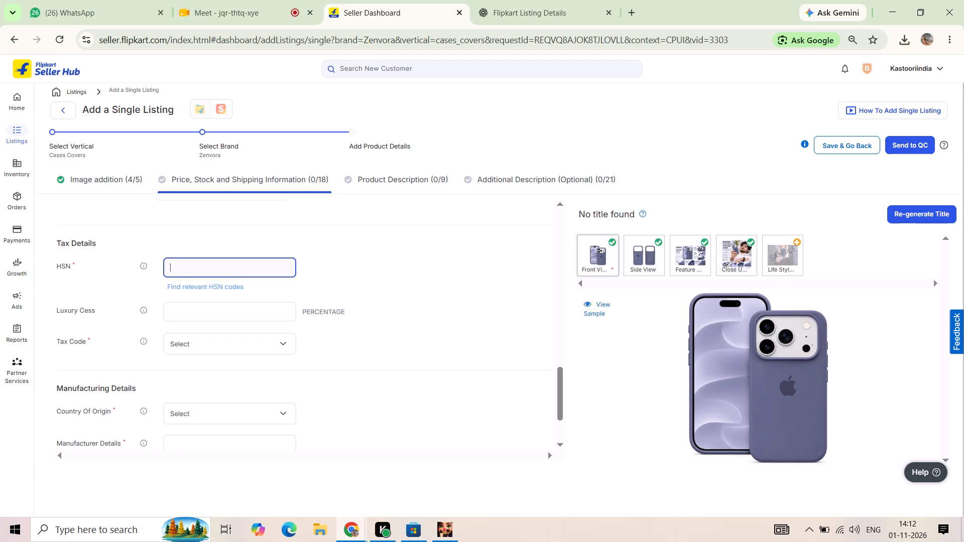
{"action": "left_click", "coordinate": [216, 288]}
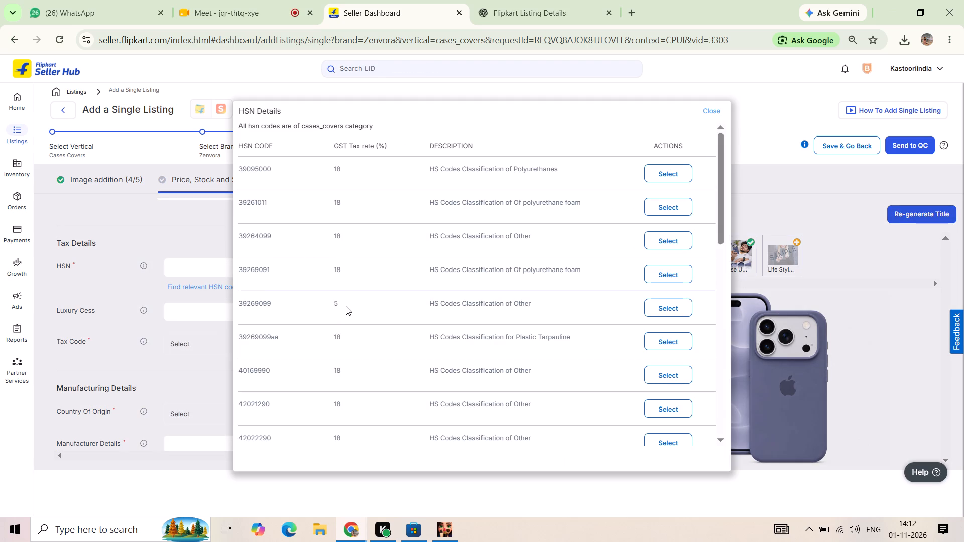
{"action": "left_click", "coordinate": [662, 314]}
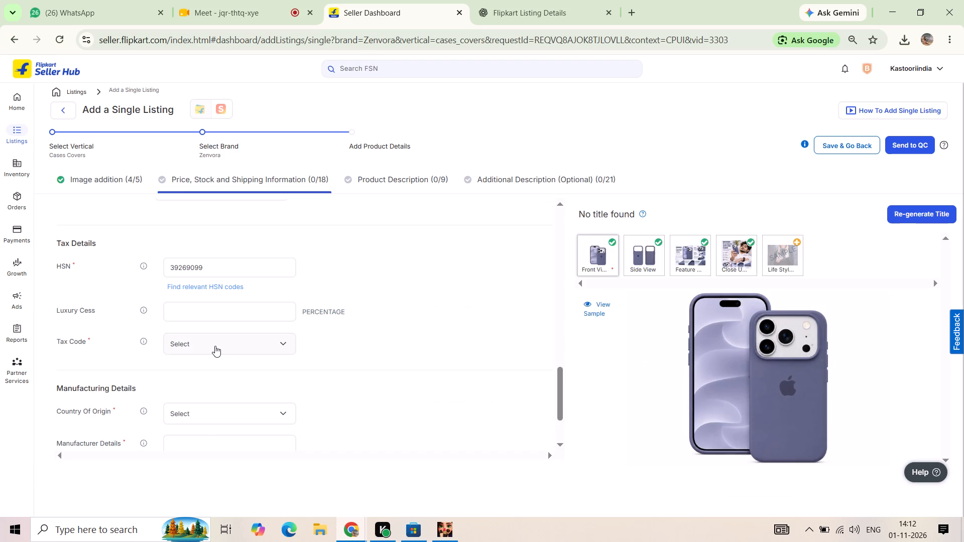
{"action": "left_click", "coordinate": [212, 342]}
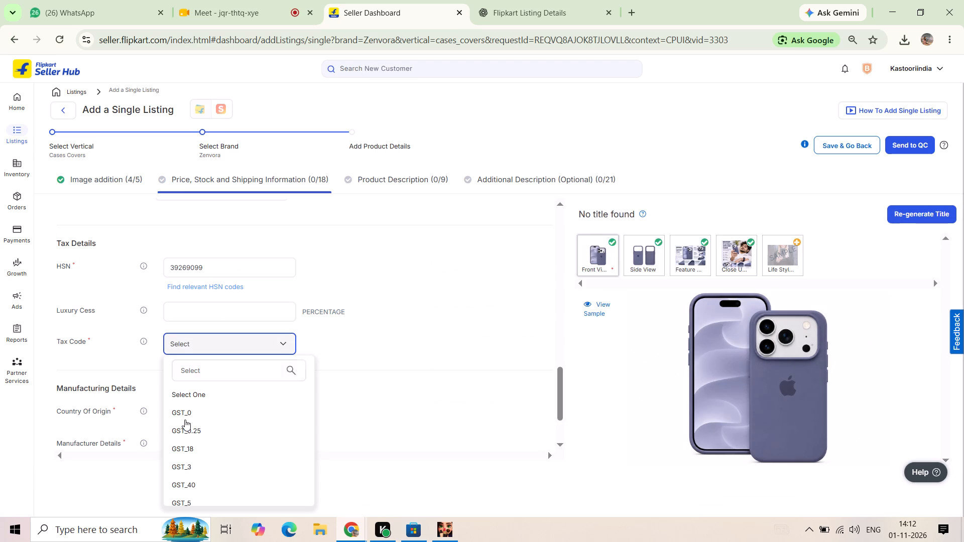
{"action": "left_click", "coordinate": [185, 449]}
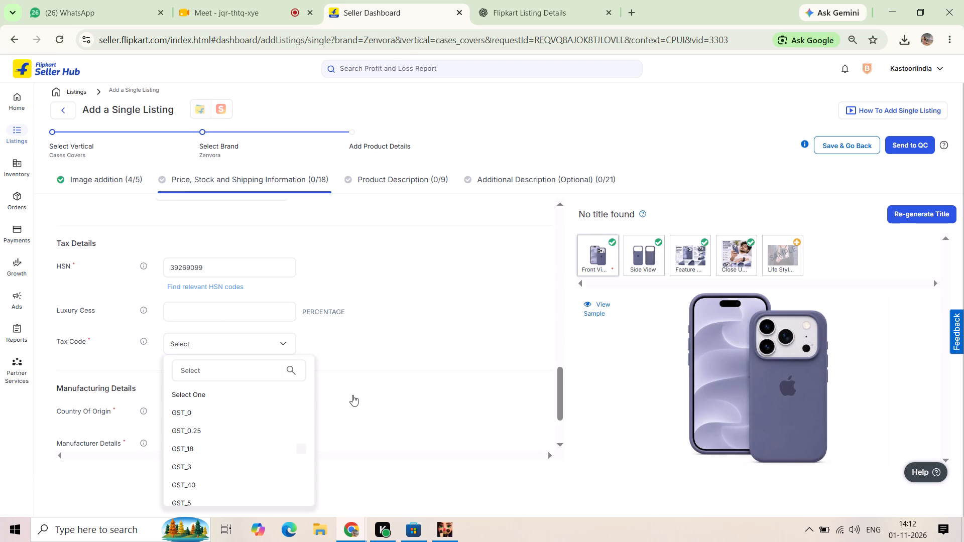
Set the country of origin to India in the manufacturing details.
{"action": "scroll", "coordinate": [352, 395], "scroll_direction": "down", "scroll_amount": 3}
{"action": "left_click", "coordinate": [242, 326]}
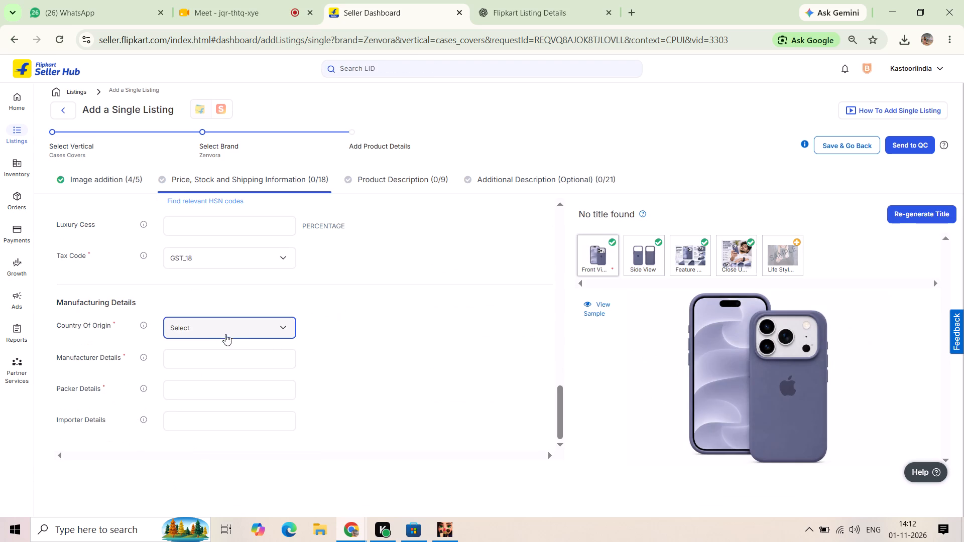
{"action": "left_click", "coordinate": [199, 353]}
{"action": "key", "text": "i"}
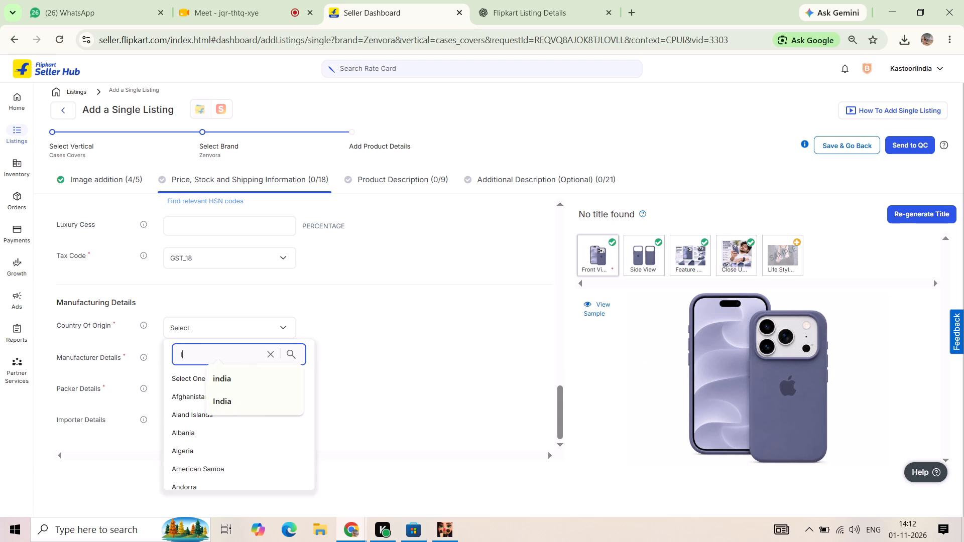
{"action": "type", "text": "ndia"}
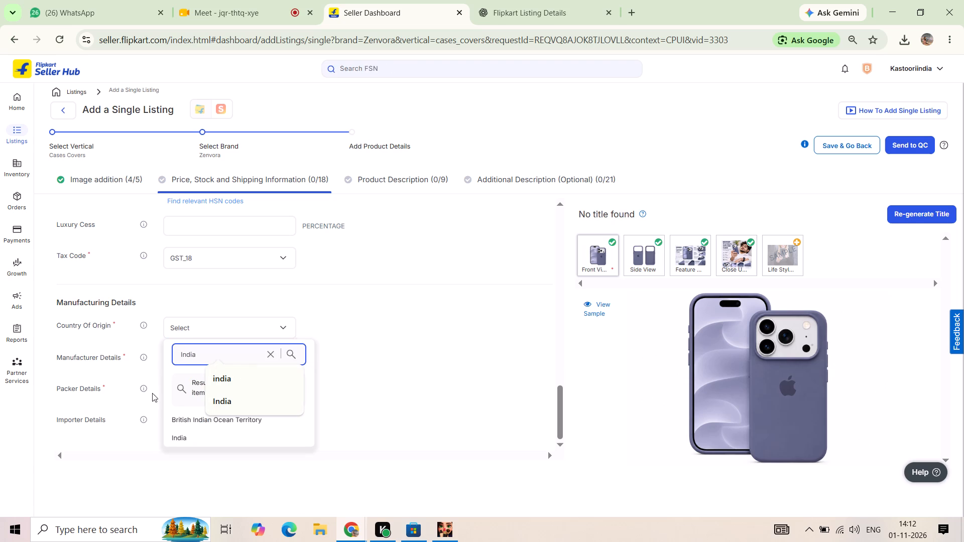
{"action": "left_click", "coordinate": [185, 436]}
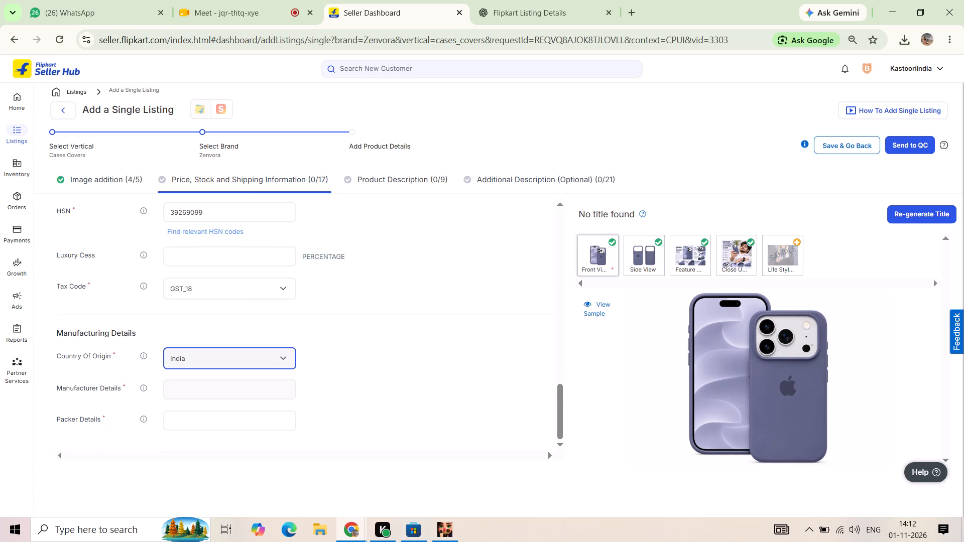
Fill in the manufacturer details with the Zenvora name and address saved in the clipboard history.
{"action": "left_click", "coordinate": [208, 385]}
{"action": "key", "text": "super+v"}
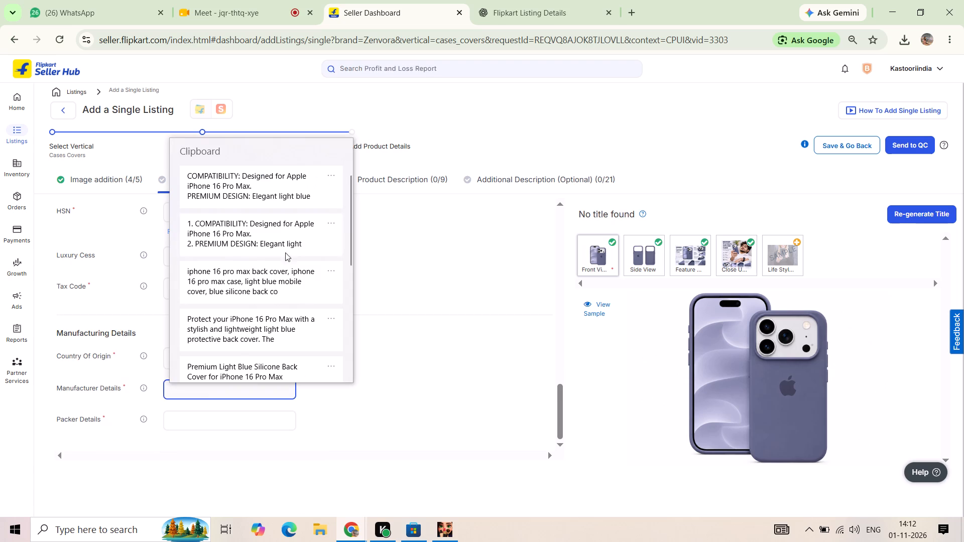
{"action": "scroll", "coordinate": [232, 289], "scroll_direction": "down", "scroll_amount": 5}
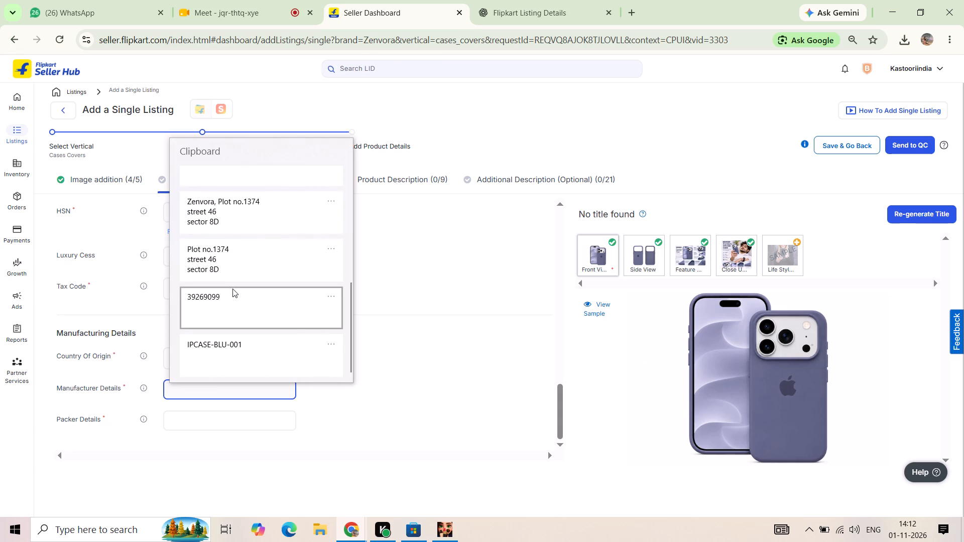
{"action": "scroll", "coordinate": [232, 289], "scroll_direction": "up", "scroll_amount": 1}
{"action": "left_click", "coordinate": [230, 233]}
{"action": "key", "text": "ctrl+v"}
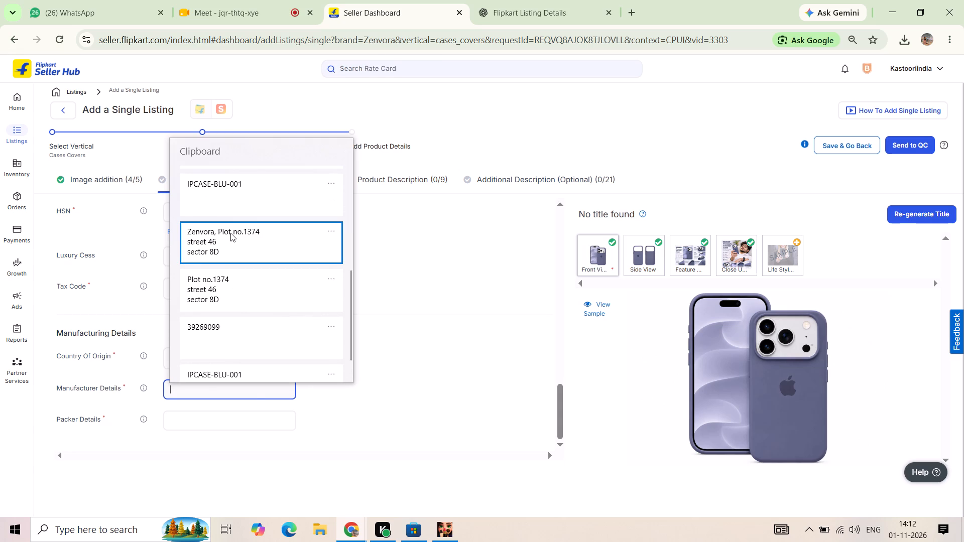
Fill in the packer details with the same Zenvora name and address from the clipboard history.
{"action": "left_click", "coordinate": [190, 418]}
{"action": "key", "text": "super+v"}
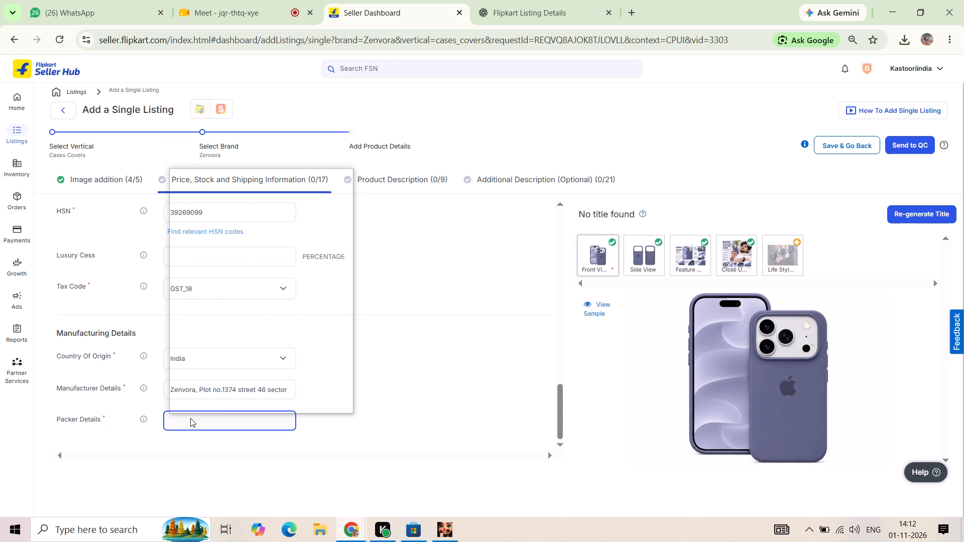
{"action": "scroll", "coordinate": [242, 278], "scroll_direction": "down", "scroll_amount": 4}
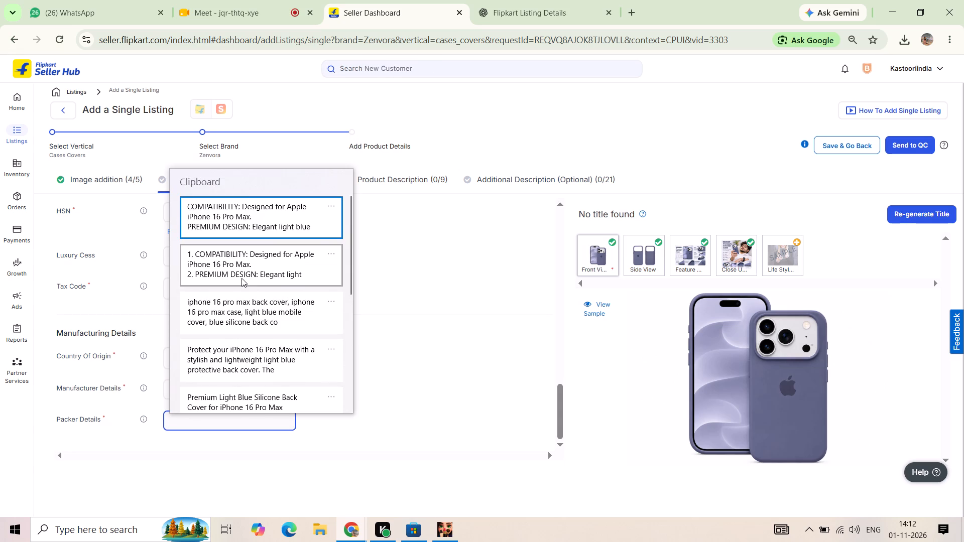
{"action": "scroll", "coordinate": [242, 278], "scroll_direction": "down", "scroll_amount": 4}
{"action": "scroll", "coordinate": [242, 278], "scroll_direction": "up", "scroll_amount": 1}
{"action": "left_click", "coordinate": [242, 278]}
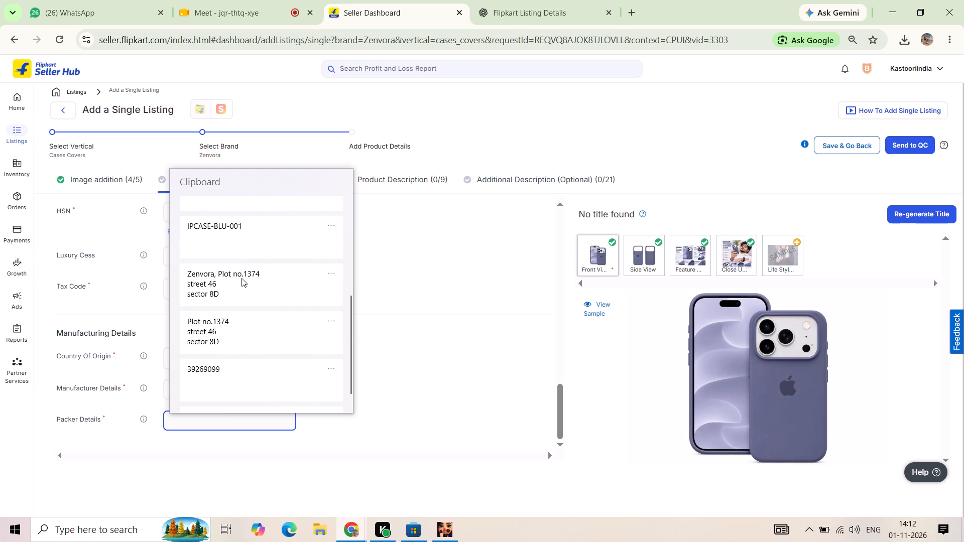
{"action": "key", "text": "ctrl+v"}
{"action": "double_click", "coordinate": [223, 288], "text": "ctrl"}
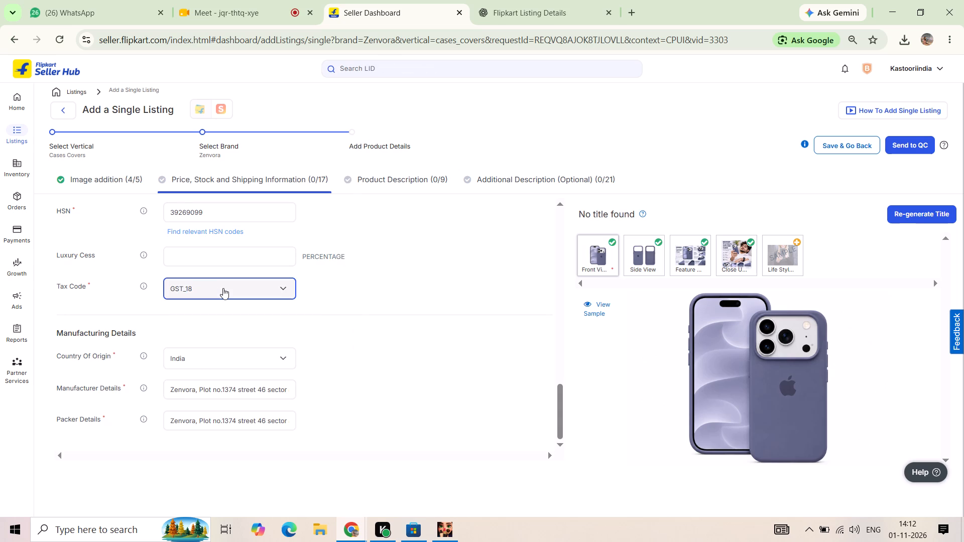
{"action": "left_click", "coordinate": [406, 369]}
Copy the Seller SKU ID IPCASE-DARK-LAVENDER-001 into the model number of the product description.
{"action": "scroll", "coordinate": [406, 369], "scroll_direction": "down", "scroll_amount": 2}
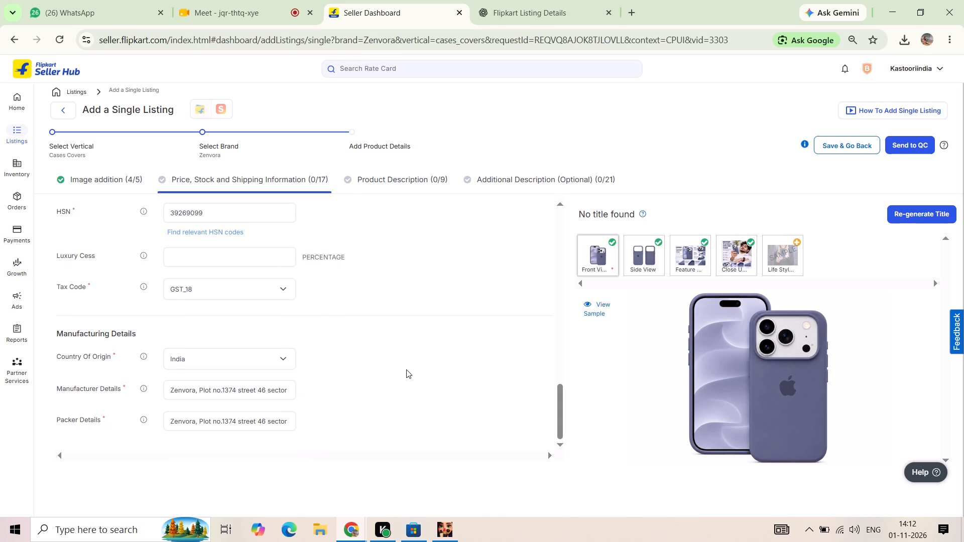
{"action": "scroll", "coordinate": [406, 369], "scroll_direction": "down", "scroll_amount": 1}
{"action": "left_click", "coordinate": [423, 176]}
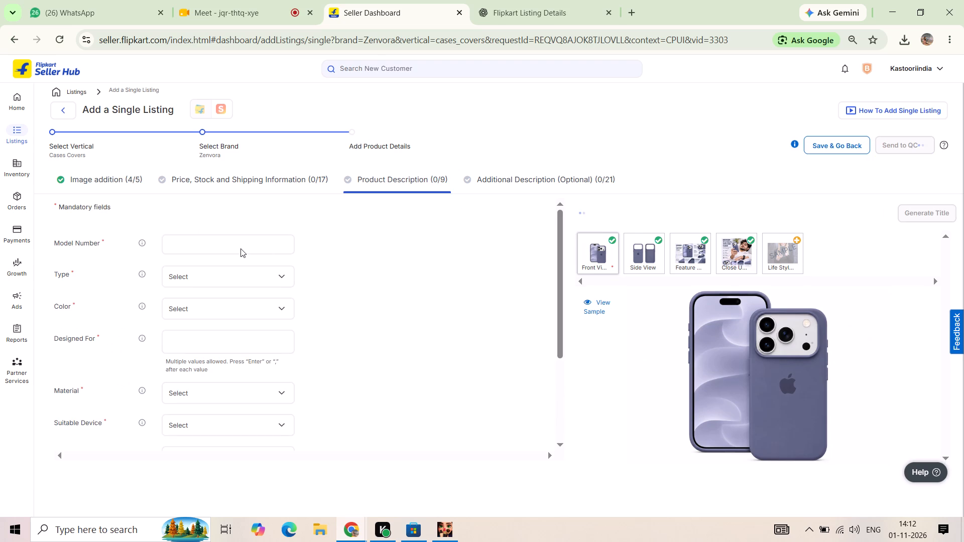
{"action": "left_click", "coordinate": [221, 241]}
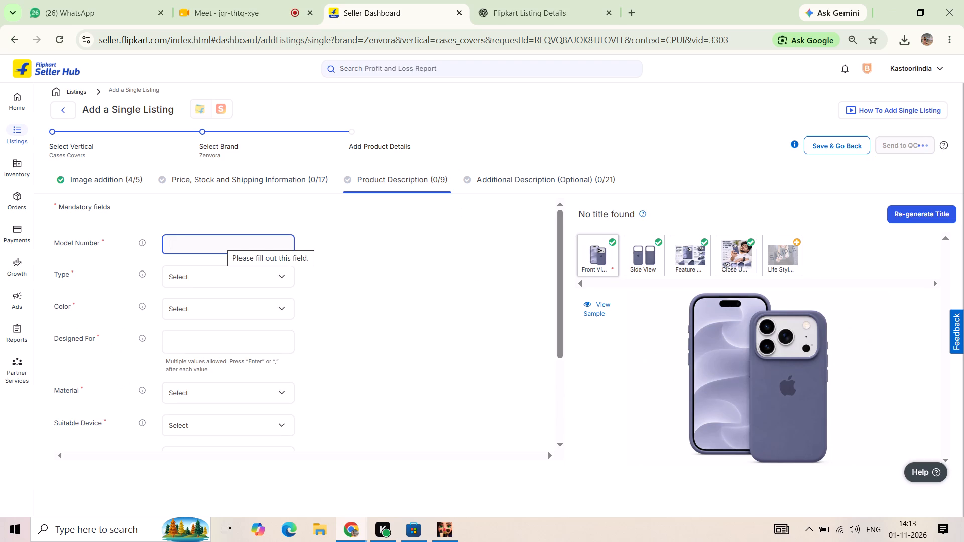
{"action": "left_click", "coordinate": [222, 179]}
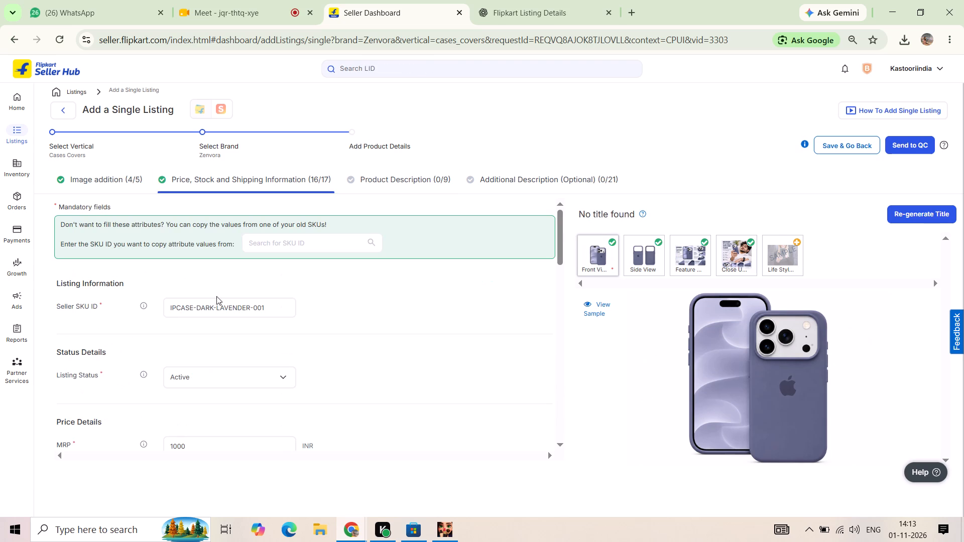
{"action": "triple_click", "coordinate": [223, 304]}
{"action": "key", "text": "ctrl+c"}
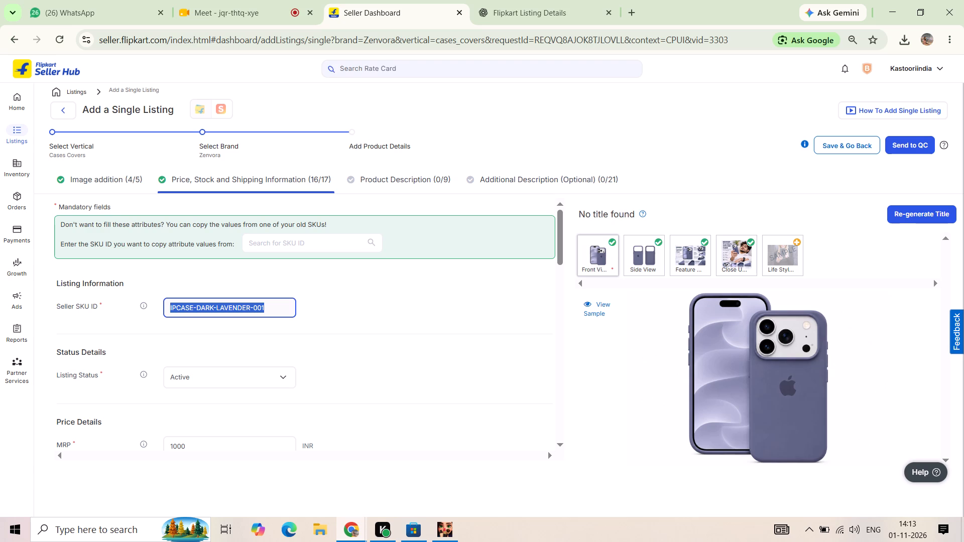
{"action": "left_click", "coordinate": [379, 171]}
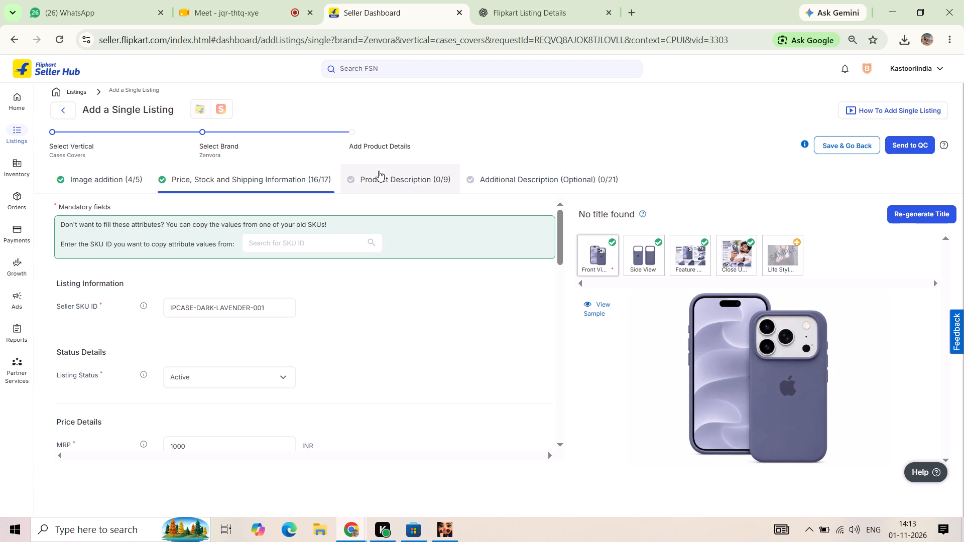
{"action": "left_click", "coordinate": [230, 247]}
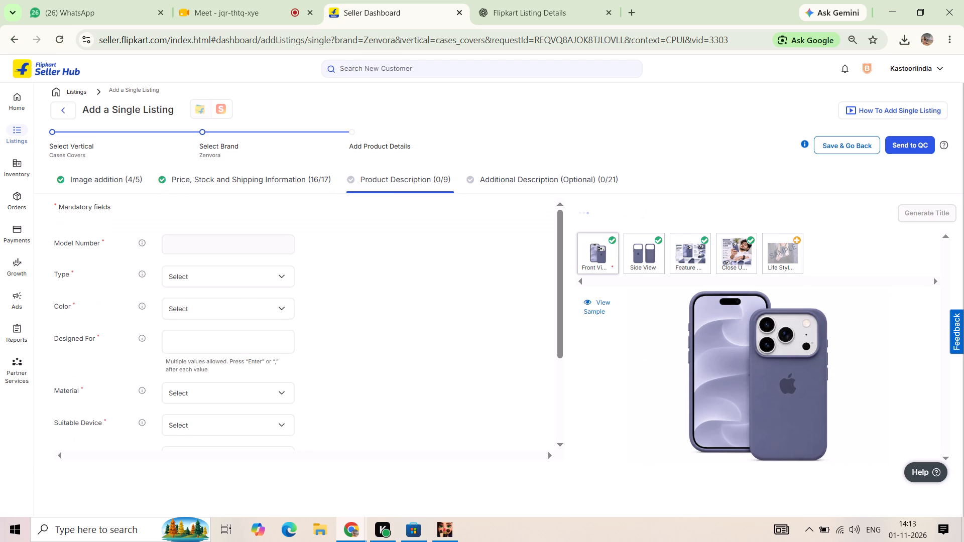
{"action": "key", "text": "ctrl+v"}
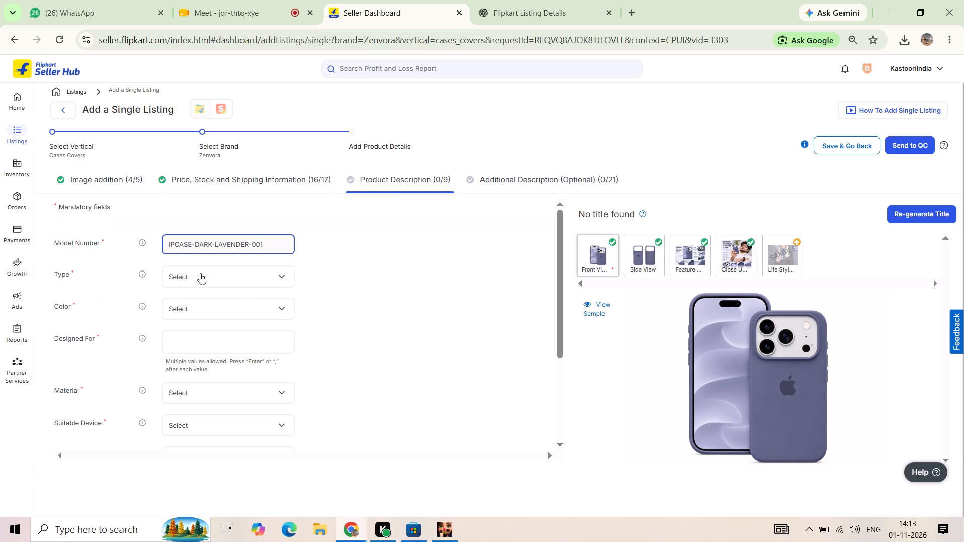
Set the product type to Back Cover.
{"action": "left_click", "coordinate": [197, 278]}
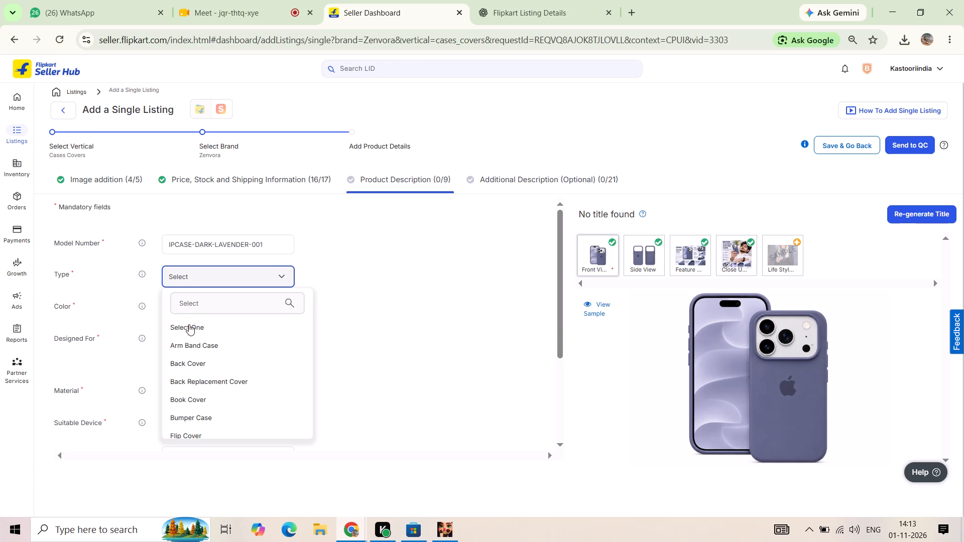
{"action": "left_click", "coordinate": [187, 363]}
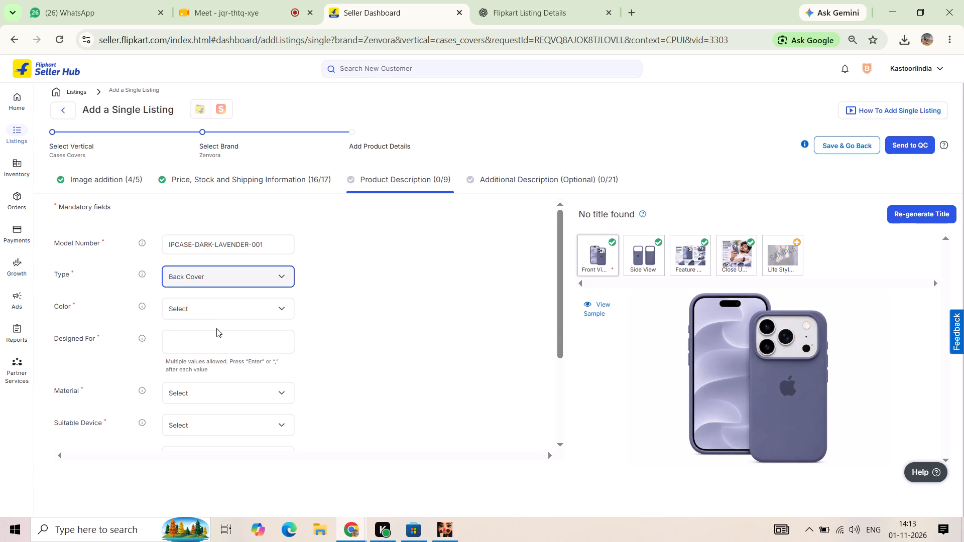
Select Purple and Blue as the product's colors.
{"action": "left_click", "coordinate": [201, 304]}
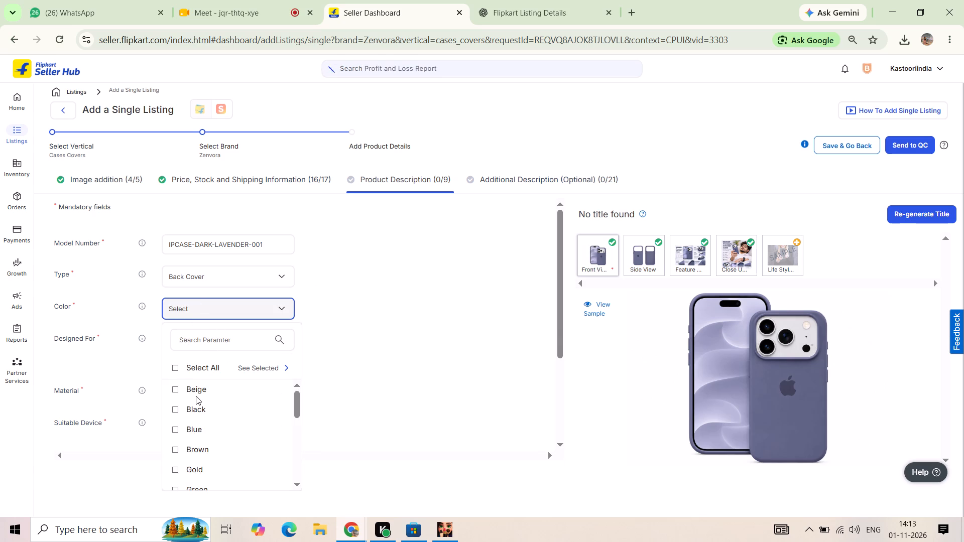
{"action": "scroll", "coordinate": [196, 396], "scroll_direction": "down", "scroll_amount": 6}
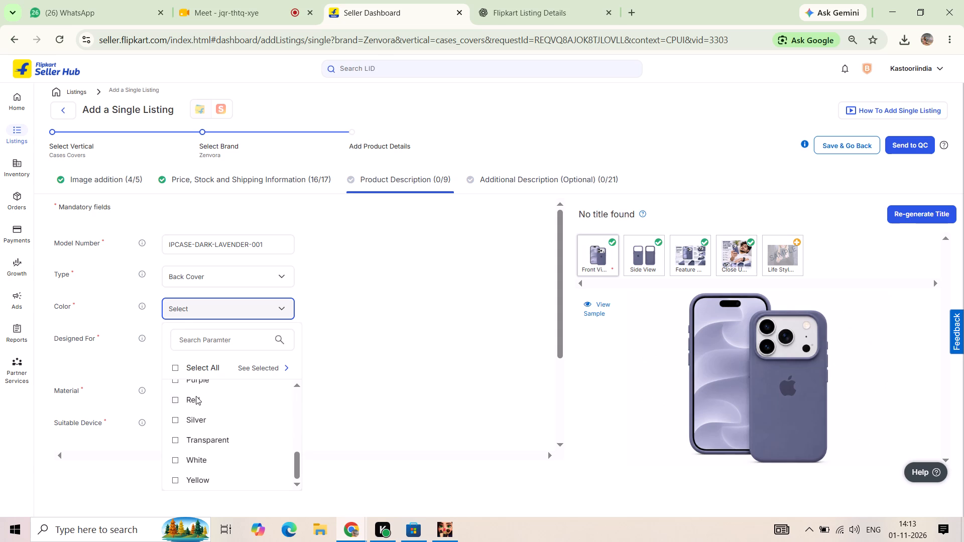
{"action": "scroll", "coordinate": [187, 424], "scroll_direction": "up", "scroll_amount": 3}
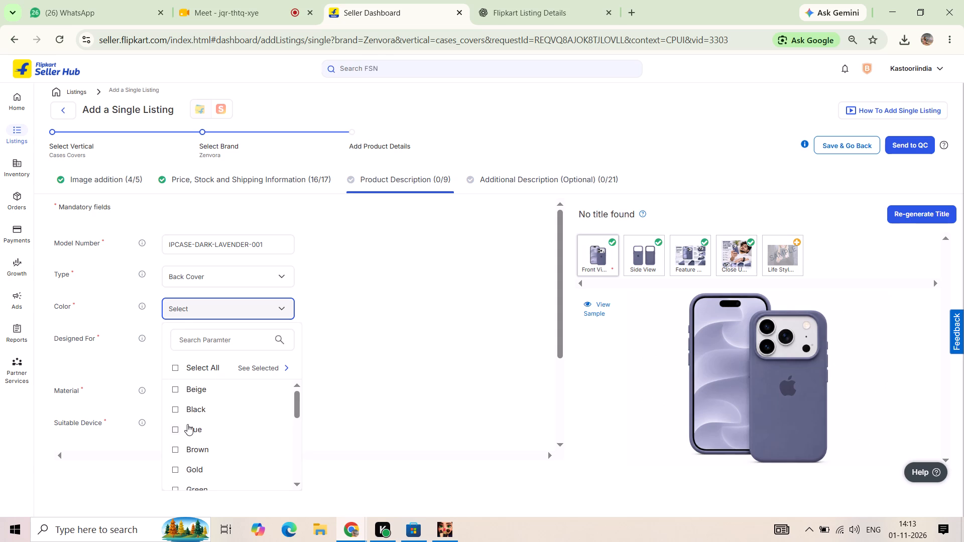
{"action": "scroll", "coordinate": [197, 427], "scroll_direction": "down", "scroll_amount": 2}
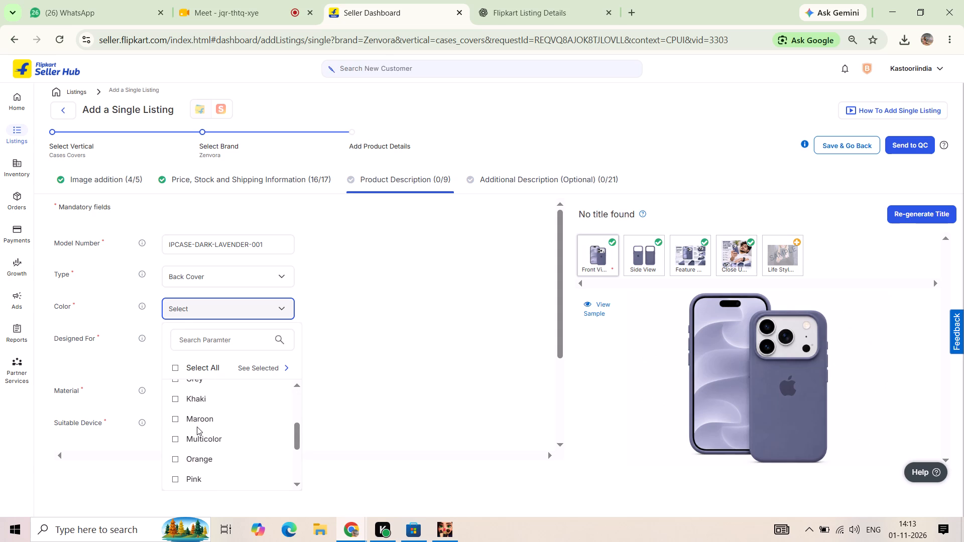
{"action": "scroll", "coordinate": [197, 427], "scroll_direction": "down", "scroll_amount": 2}
{"action": "scroll", "coordinate": [197, 427], "scroll_direction": "up", "scroll_amount": 1}
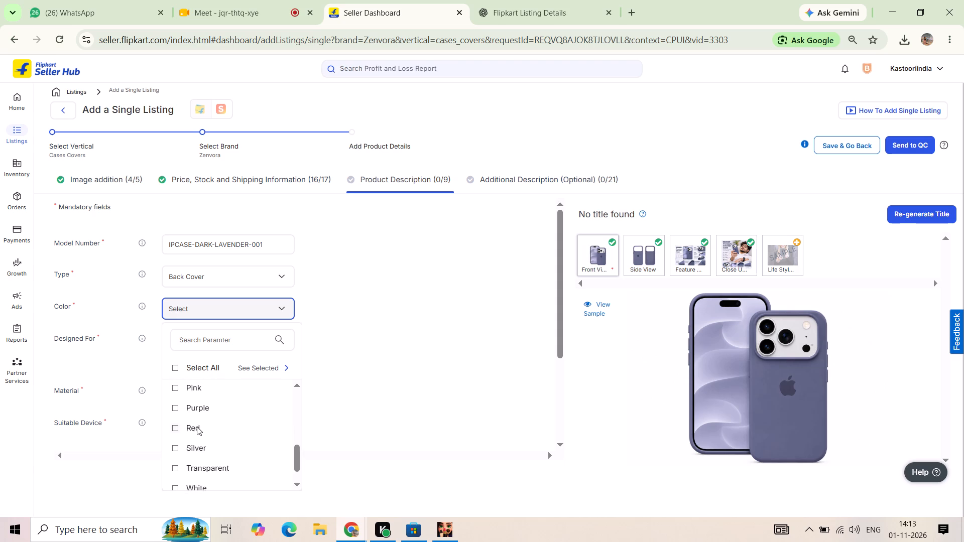
{"action": "left_click", "coordinate": [175, 406]}
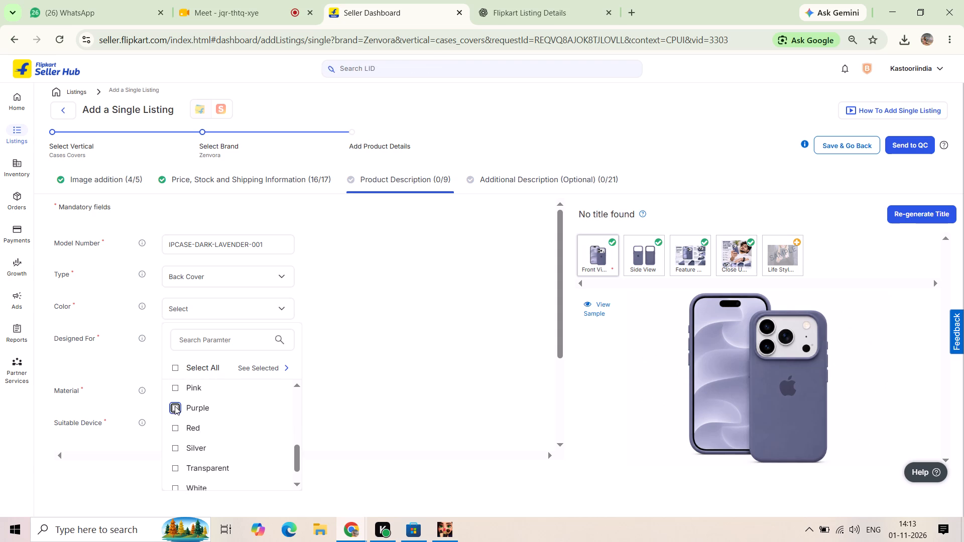
{"action": "scroll", "coordinate": [208, 409], "scroll_direction": "up", "scroll_amount": 2}
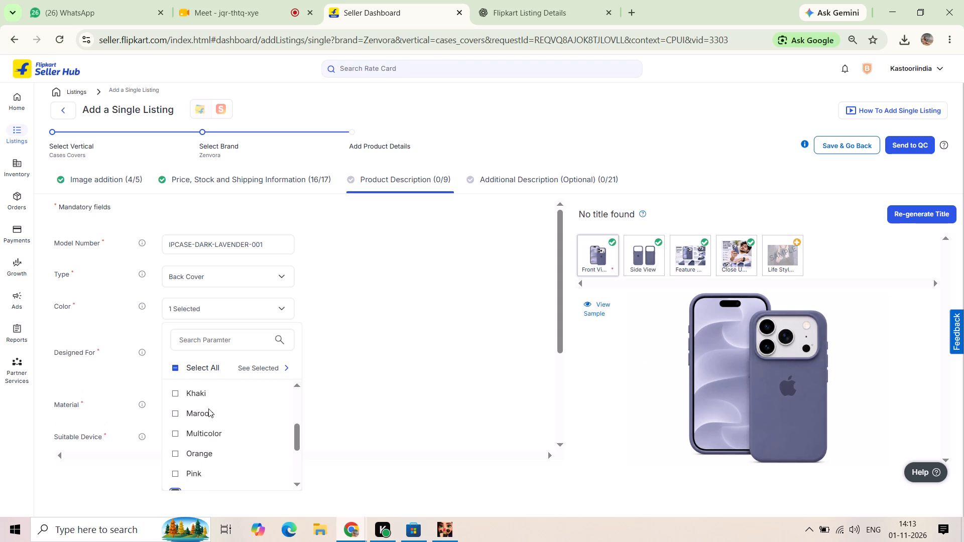
{"action": "scroll", "coordinate": [181, 442], "scroll_direction": "up", "scroll_amount": 2}
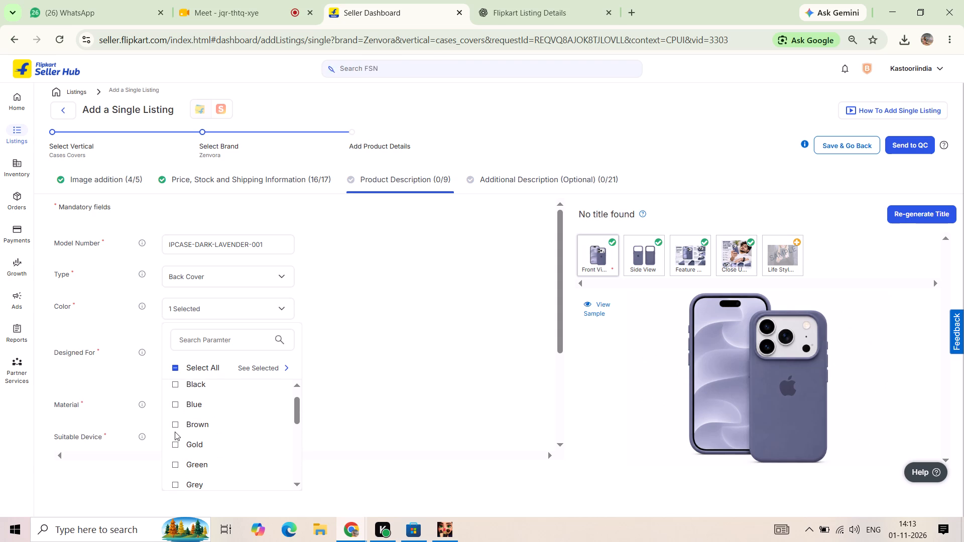
{"action": "left_click", "coordinate": [176, 406]}
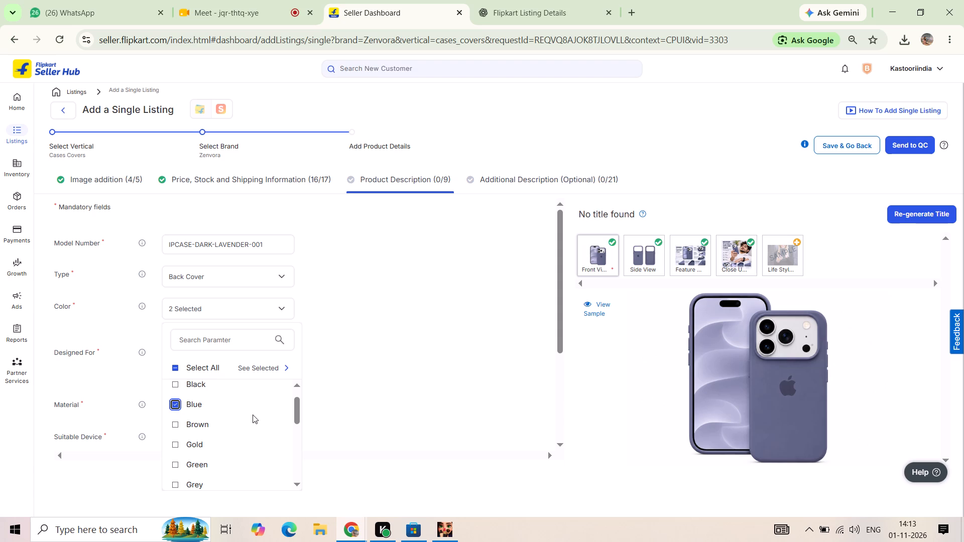
Look through the remaining color options and close the list with Purple and Blue kept as the selection.
{"action": "scroll", "coordinate": [253, 415], "scroll_direction": "down", "scroll_amount": 11}
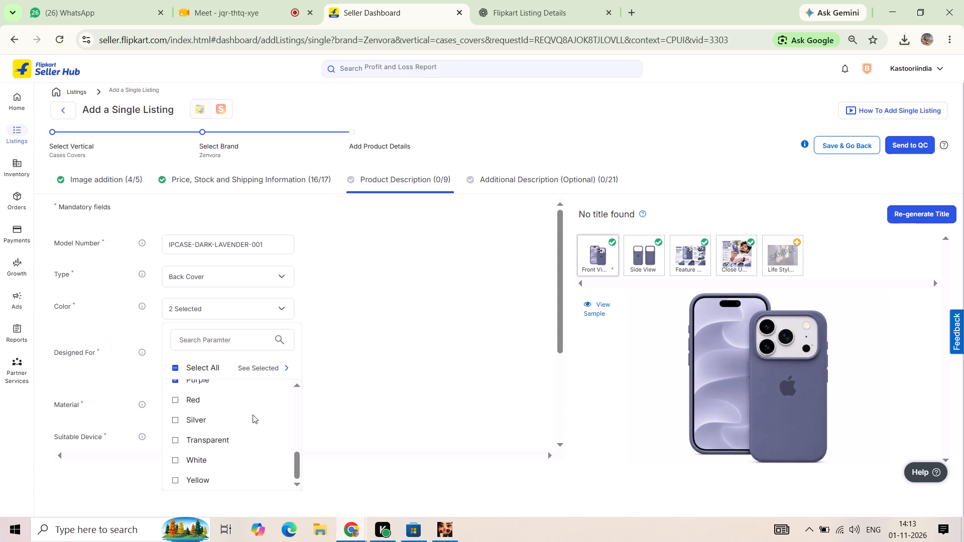
{"action": "left_click", "coordinate": [376, 377]}
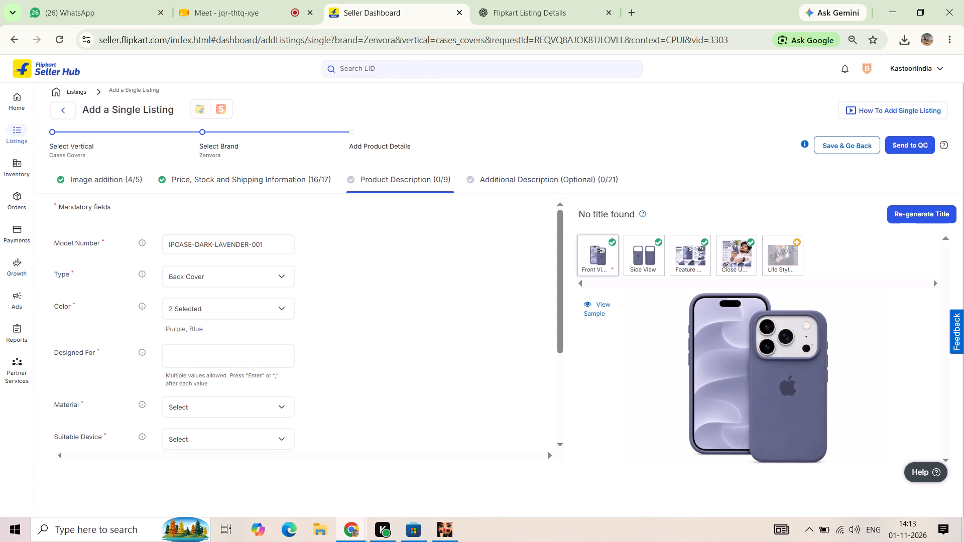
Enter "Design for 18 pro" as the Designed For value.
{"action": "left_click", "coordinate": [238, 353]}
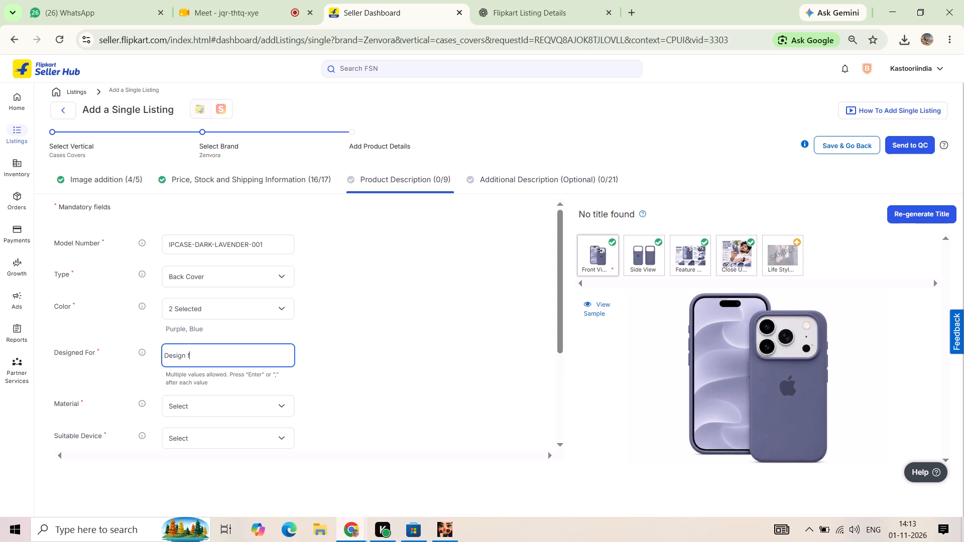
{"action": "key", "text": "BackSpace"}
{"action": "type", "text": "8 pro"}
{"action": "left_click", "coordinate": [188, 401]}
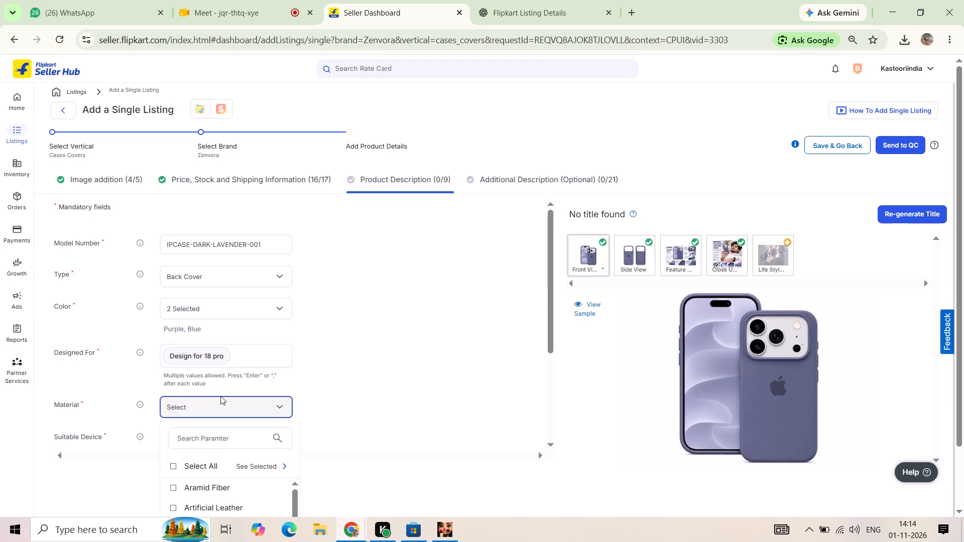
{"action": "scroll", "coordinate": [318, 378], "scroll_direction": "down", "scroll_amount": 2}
Replace the Designed For entry with "Design for iphone 18 pro".
{"action": "left_click", "coordinate": [211, 251]}
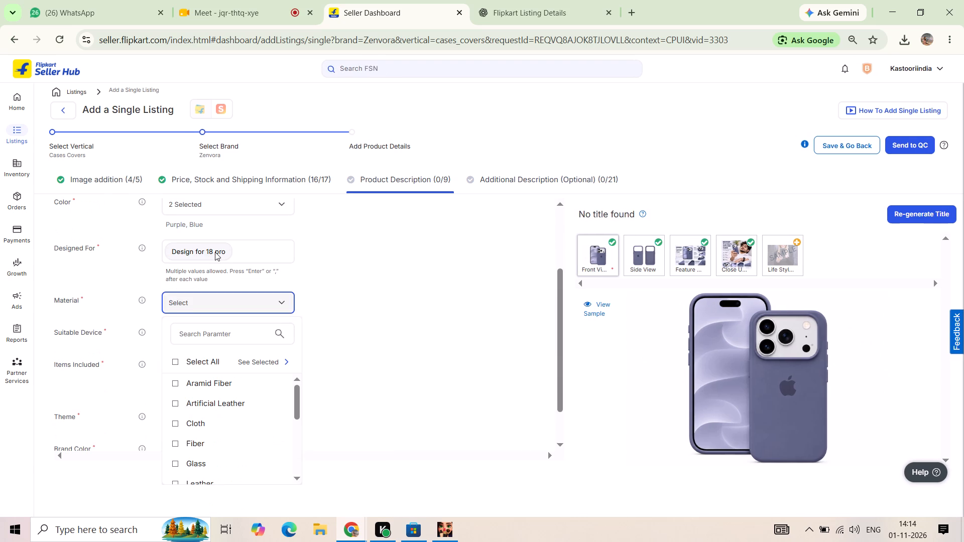
{"action": "left_click", "coordinate": [271, 248]}
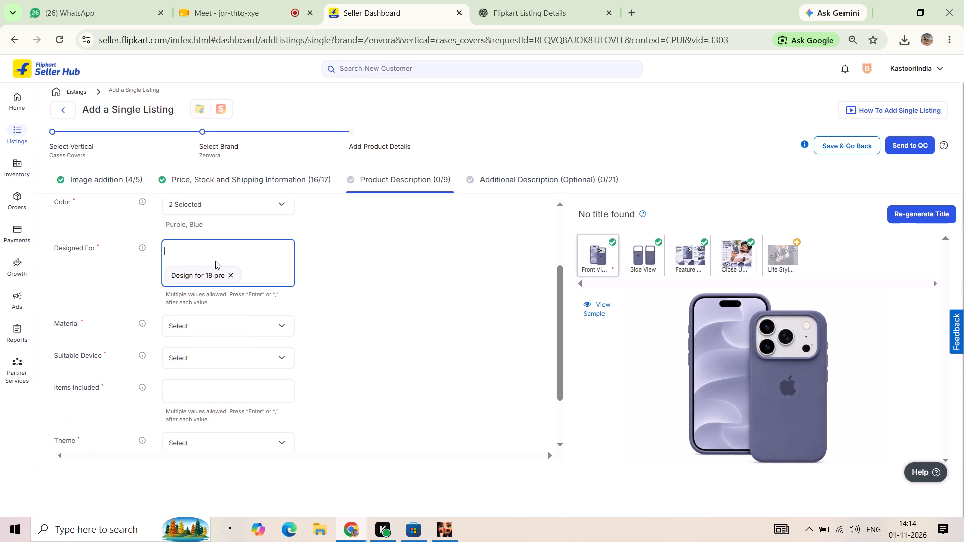
{"action": "left_click", "coordinate": [230, 271]}
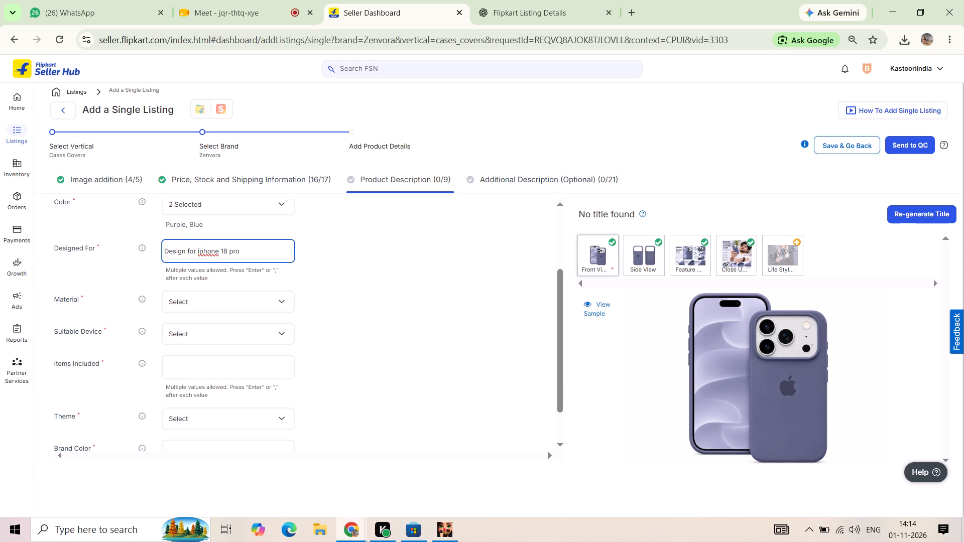
{"action": "key", "text": "Return"}
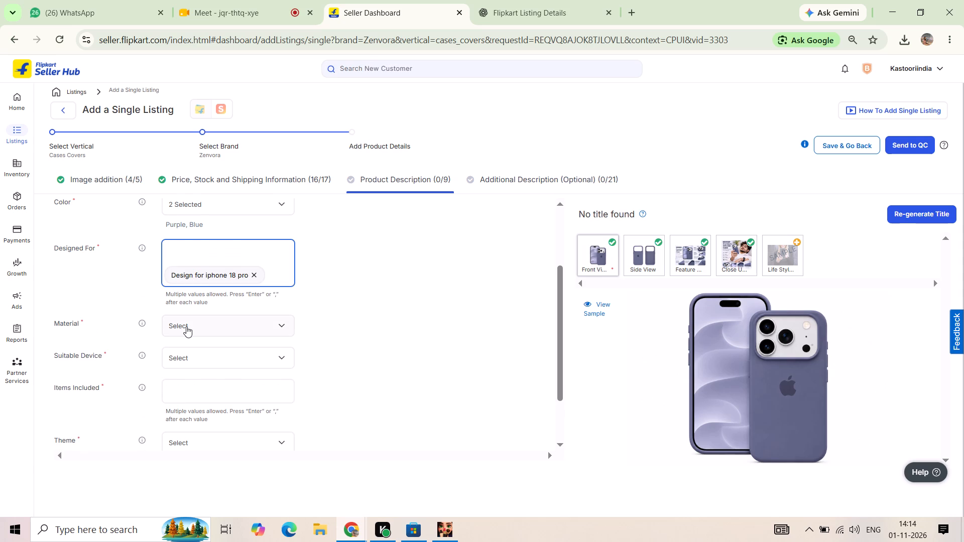
Set the case material to Silicon.
{"action": "left_click", "coordinate": [199, 328]}
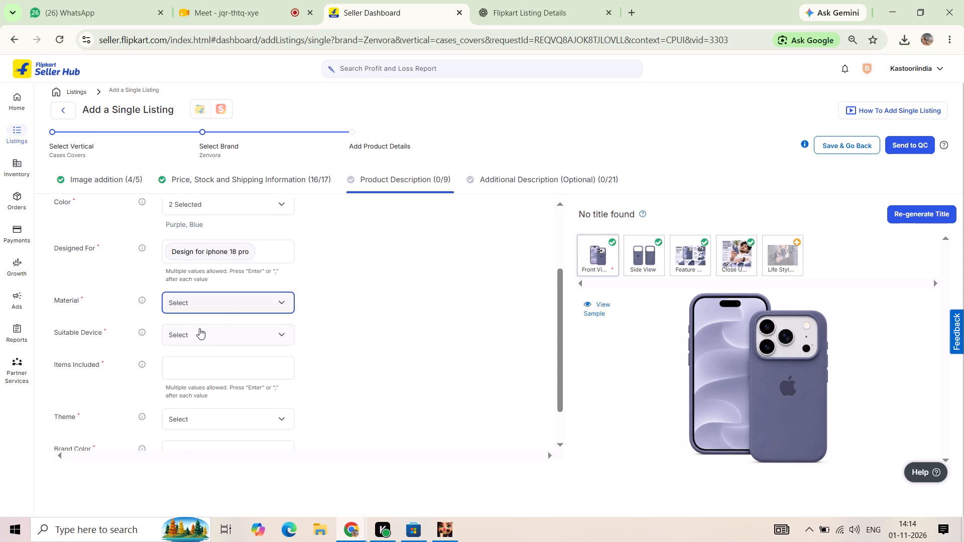
{"action": "left_click", "coordinate": [229, 304]}
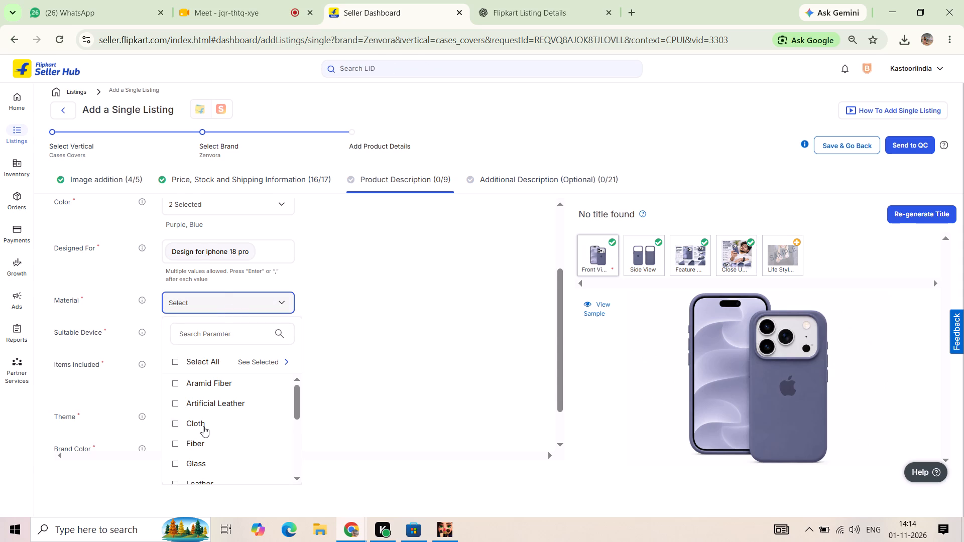
{"action": "scroll", "coordinate": [203, 426], "scroll_direction": "down", "scroll_amount": 4}
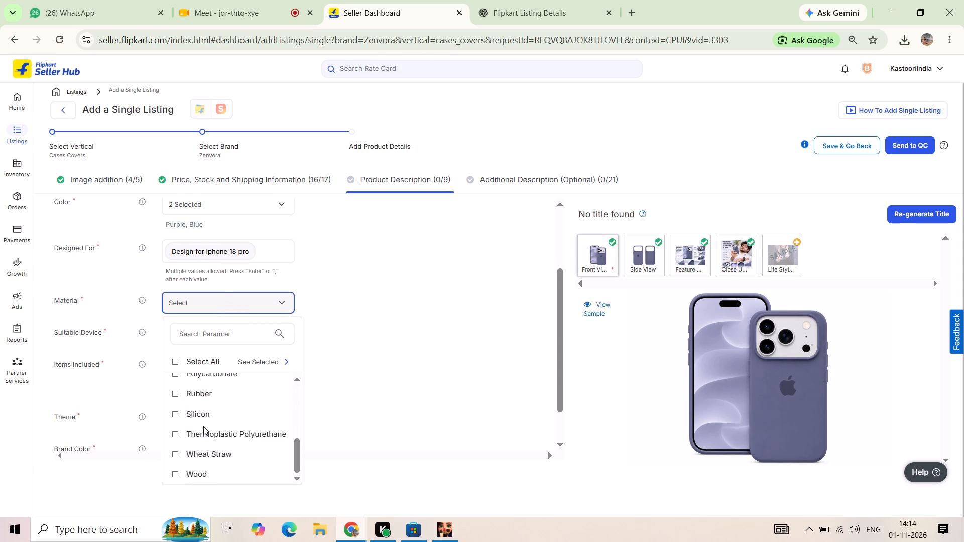
{"action": "left_click", "coordinate": [174, 413]}
{"action": "left_click", "coordinate": [443, 358]}
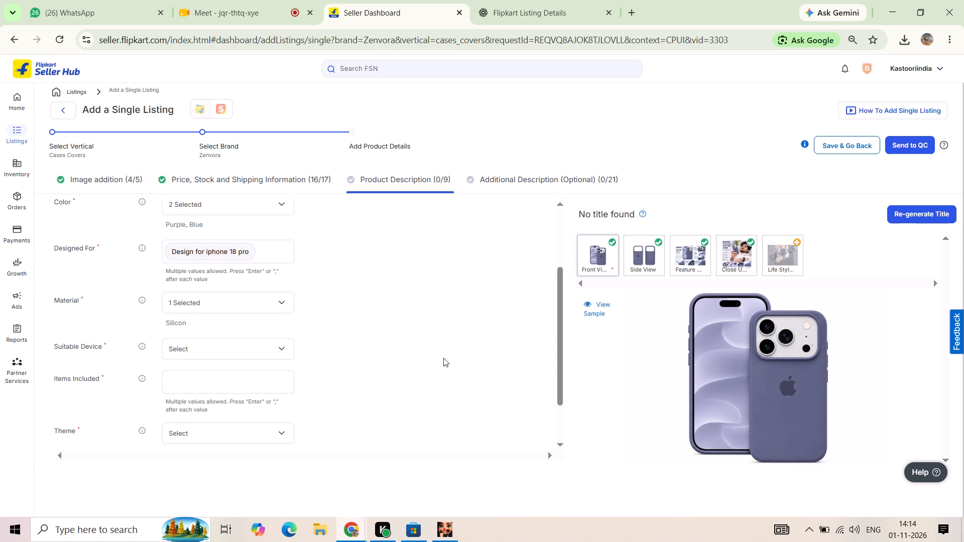
Set the suitable device to Mobile.
{"action": "left_click", "coordinate": [235, 349]}
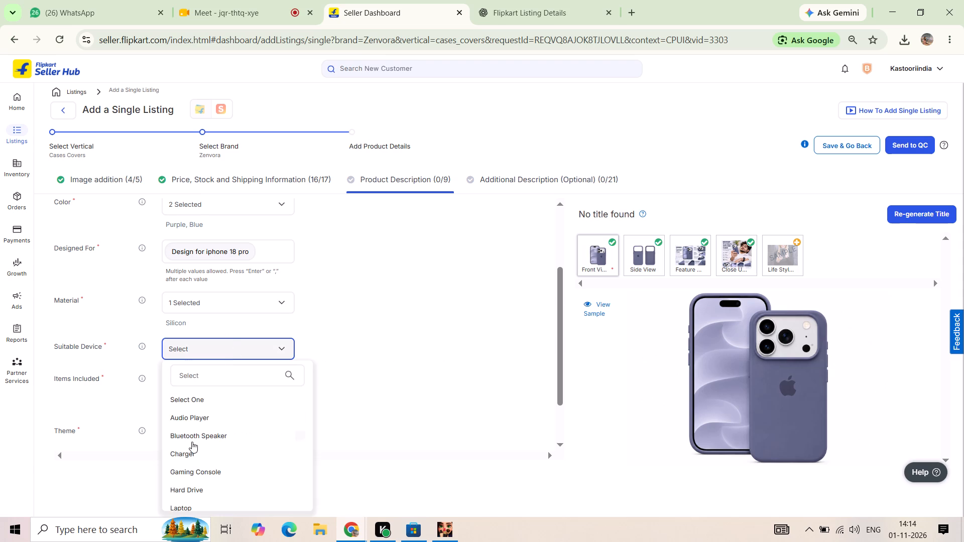
{"action": "scroll", "coordinate": [192, 443], "scroll_direction": "down", "scroll_amount": 1}
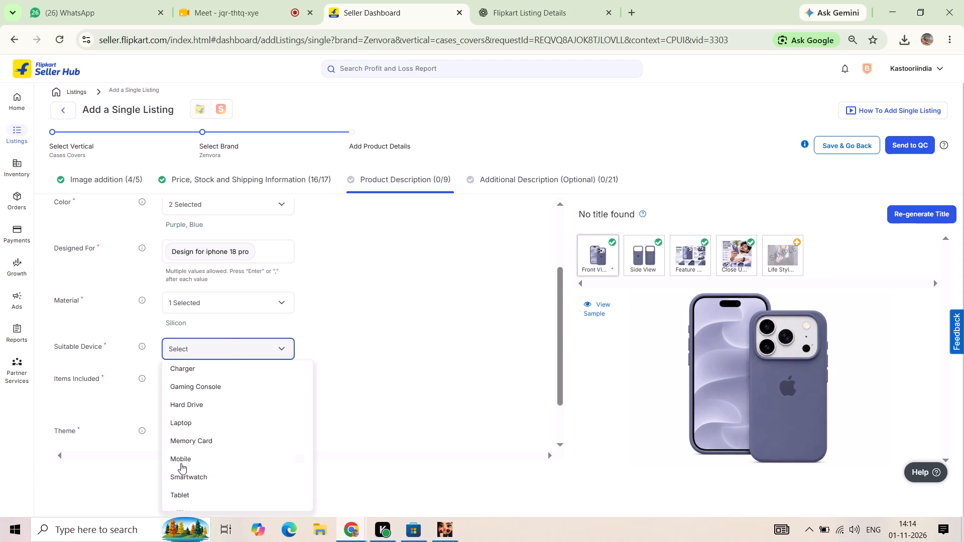
{"action": "left_click", "coordinate": [181, 463]}
Set the theme of the case to No Theme.
{"action": "left_click", "coordinate": [193, 381]}
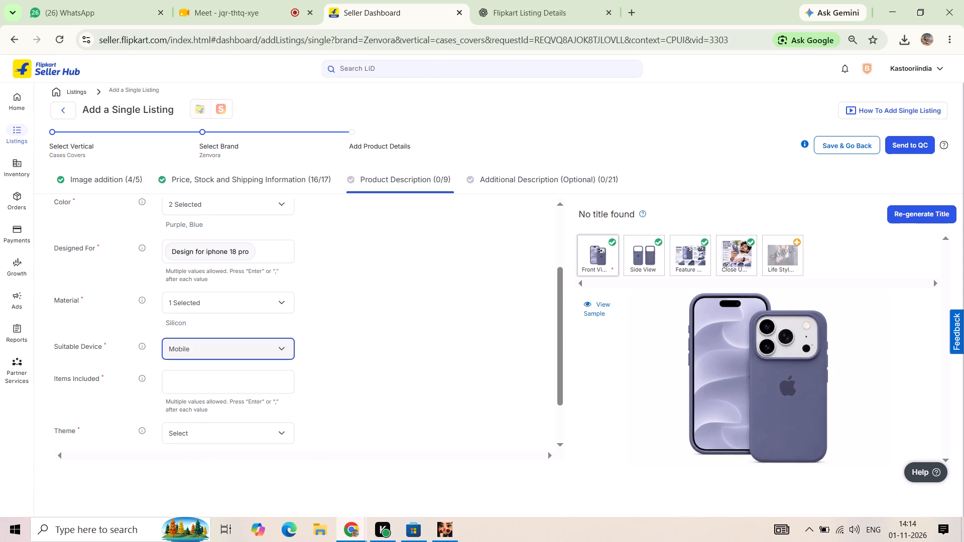
{"action": "scroll", "coordinate": [446, 369], "scroll_direction": "down", "scroll_amount": 1}
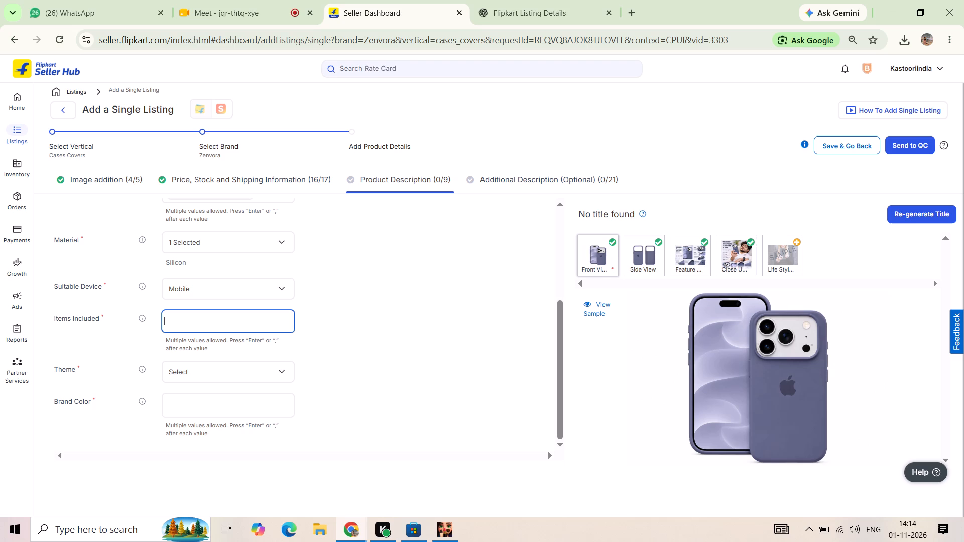
{"action": "left_click", "coordinate": [210, 377]}
{"action": "scroll", "coordinate": [197, 457], "scroll_direction": "down", "scroll_amount": 2}
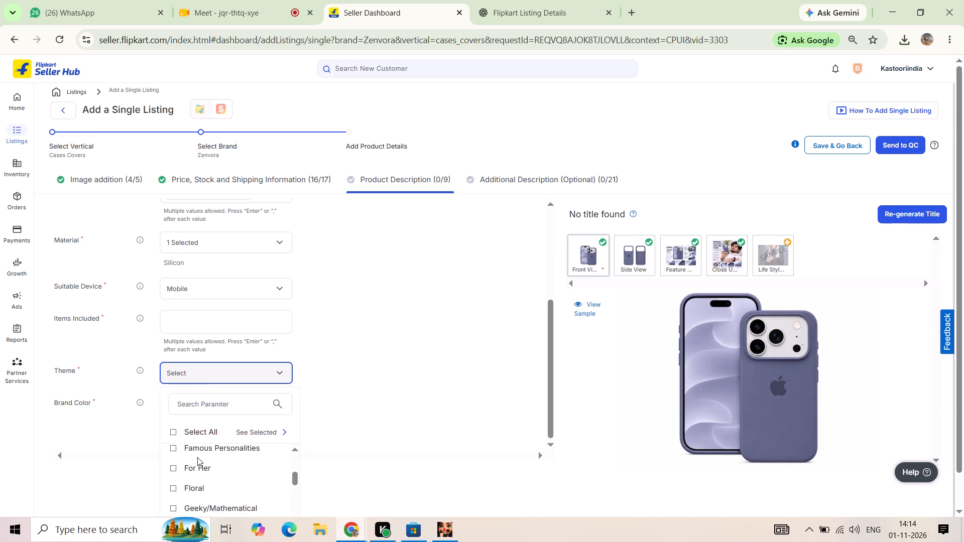
{"action": "scroll", "coordinate": [197, 457], "scroll_direction": "down", "scroll_amount": 3}
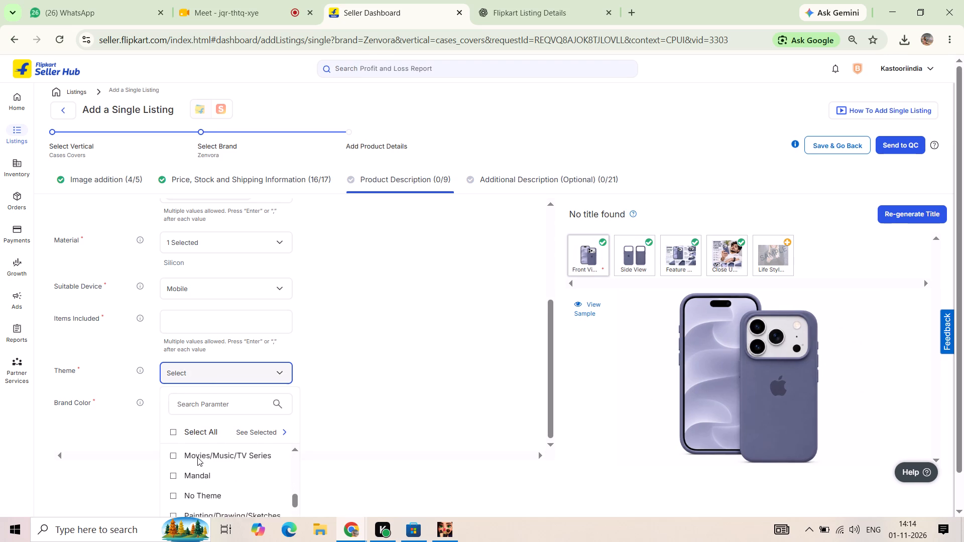
{"action": "left_click", "coordinate": [171, 479]}
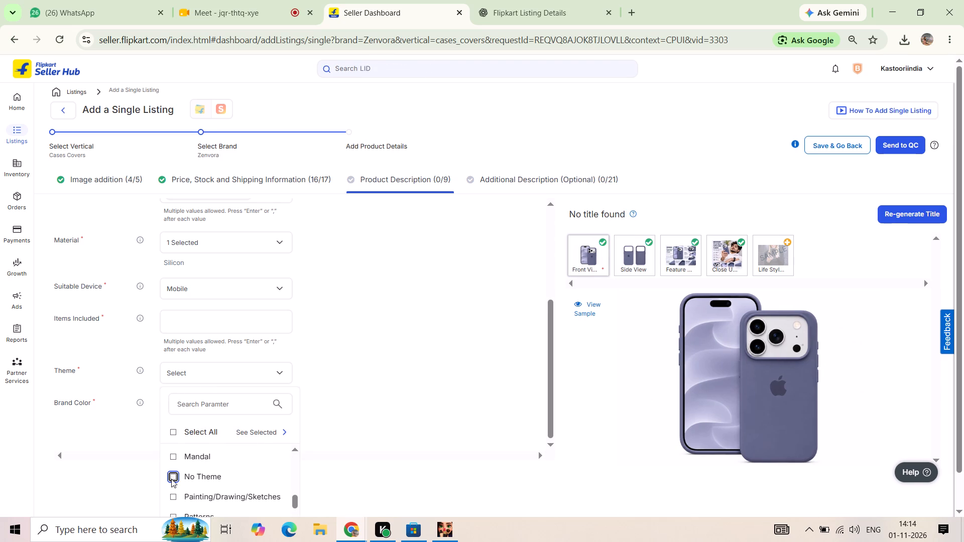
{"action": "left_click", "coordinate": [327, 447]}
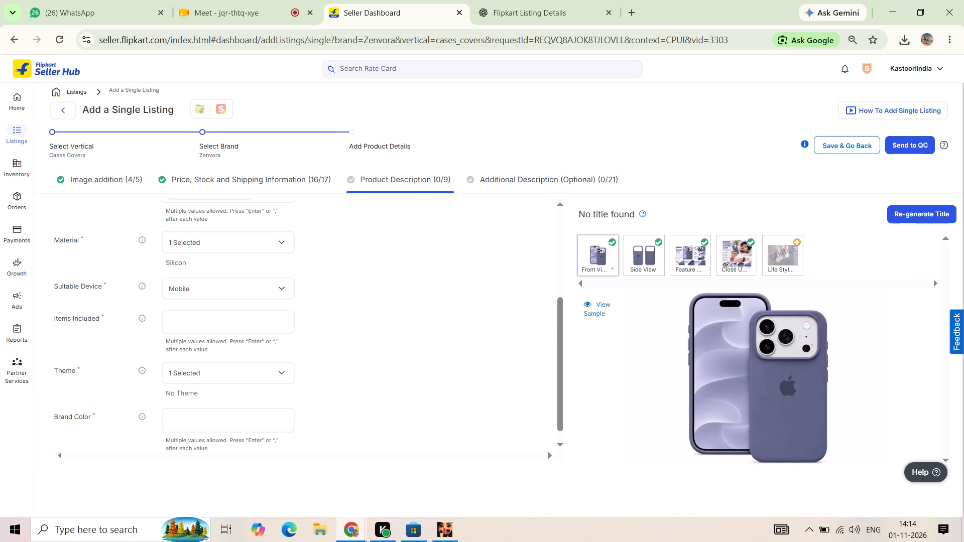
Enter "1 pack of 18 pro back cover" as the items included.
{"action": "left_click", "coordinate": [206, 319]}
{"action": "type", "text": "1 pack of 18 pro back cover"}
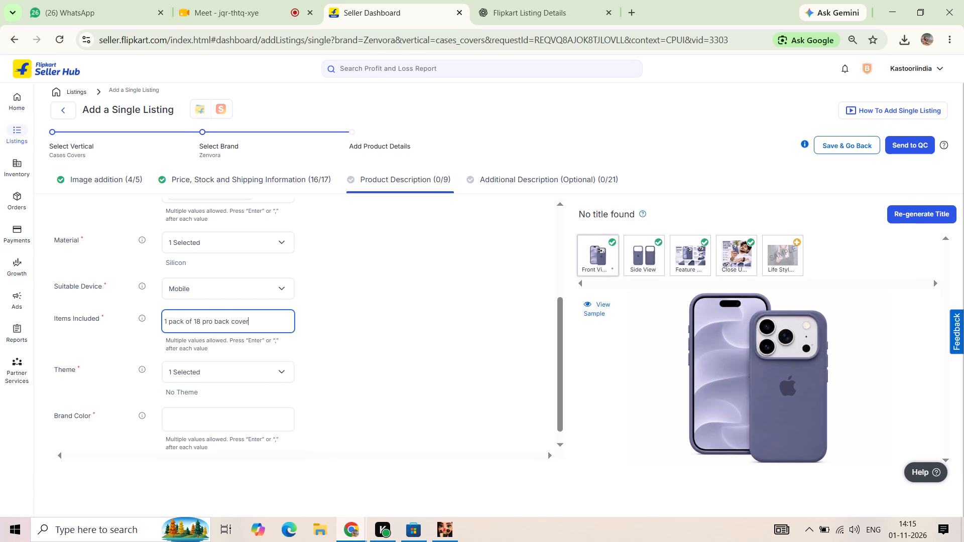
Add Dark Lavender, Blue and Purple as separate brand color values.
{"action": "scroll", "coordinate": [337, 328], "scroll_direction": "down", "scroll_amount": 1}
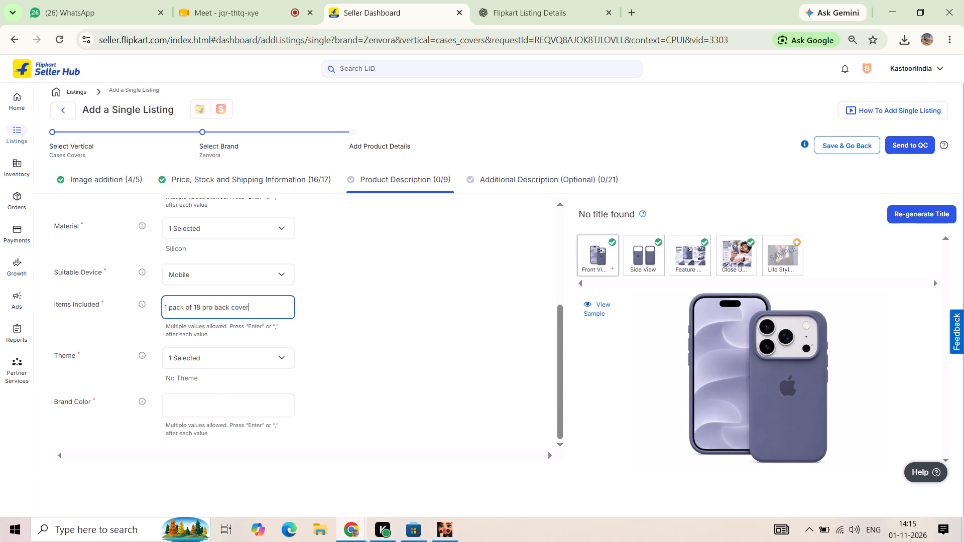
{"action": "left_click", "coordinate": [209, 402]}
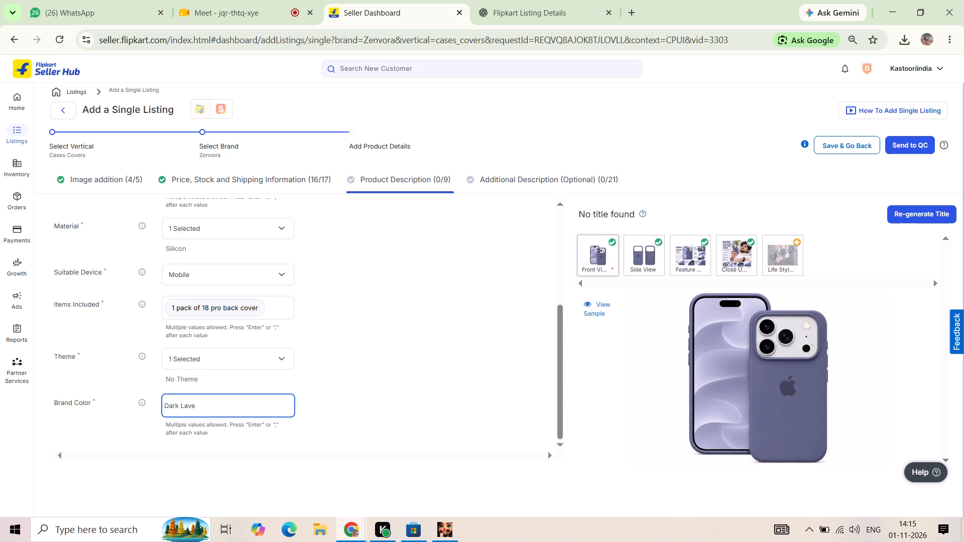
{"action": "type", "text": "nder"}
{"action": "key", "text": "Return"}
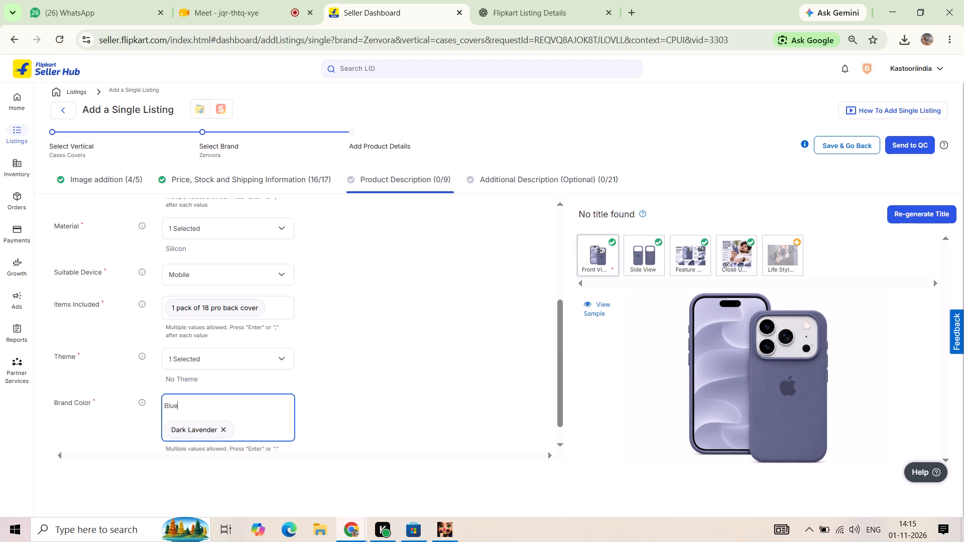
{"action": "key", "text": "Return"}
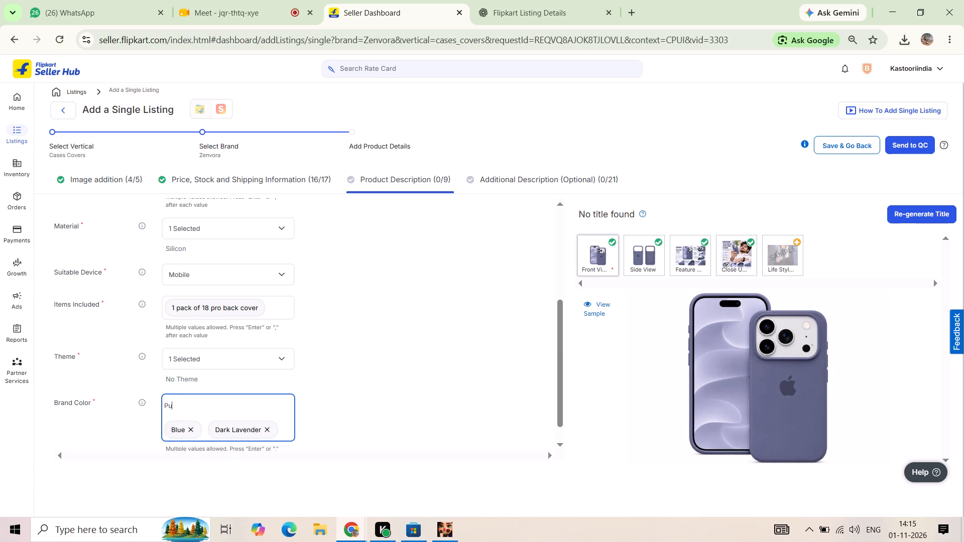
{"action": "key", "text": "Return"}
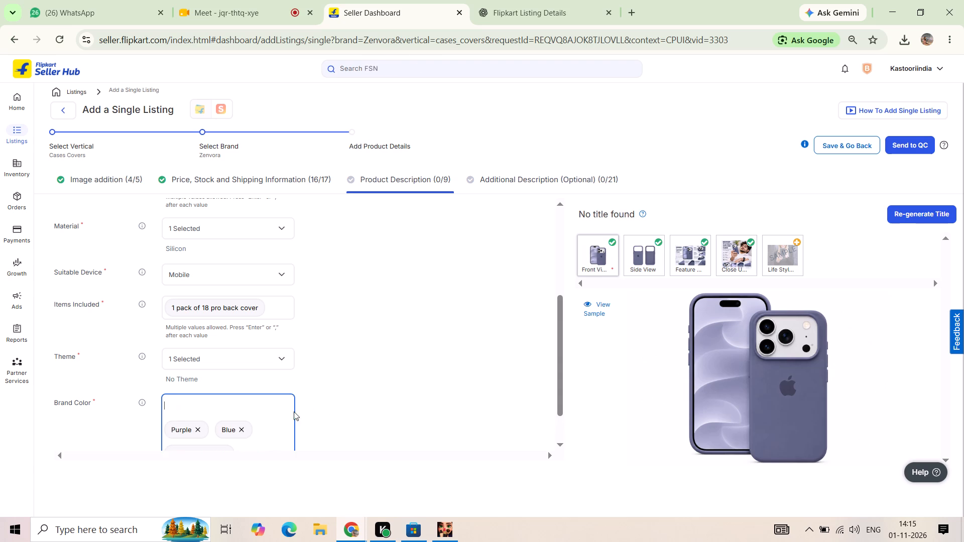
{"action": "scroll", "coordinate": [281, 415], "scroll_direction": "down", "scroll_amount": 3}
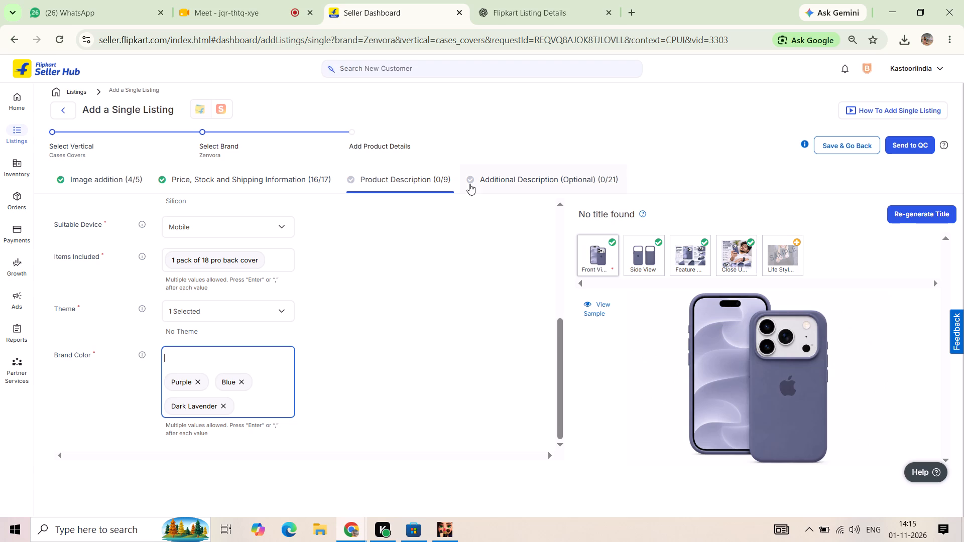
{"action": "left_click", "coordinate": [502, 175]}
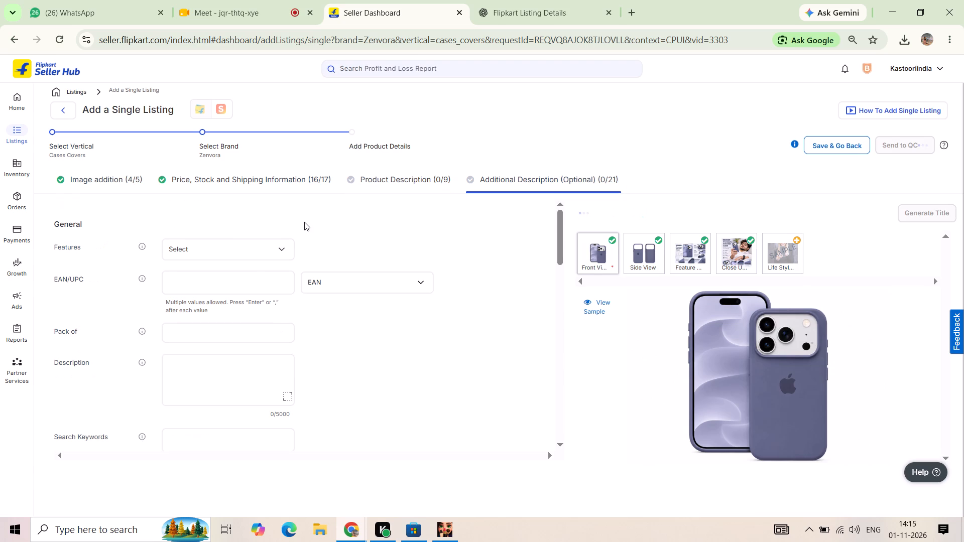
{"action": "left_click", "coordinate": [235, 254]}
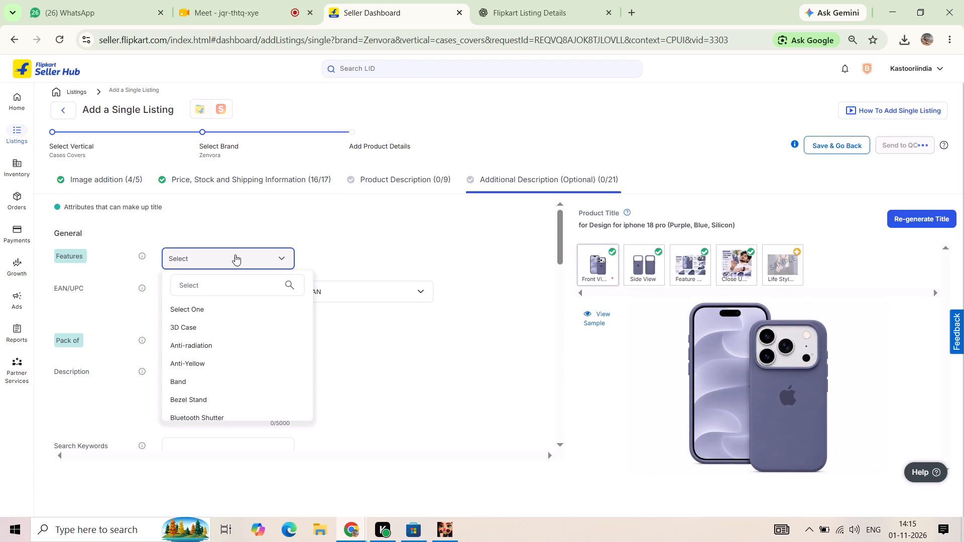
{"action": "scroll", "coordinate": [182, 349], "scroll_direction": "down", "scroll_amount": 2}
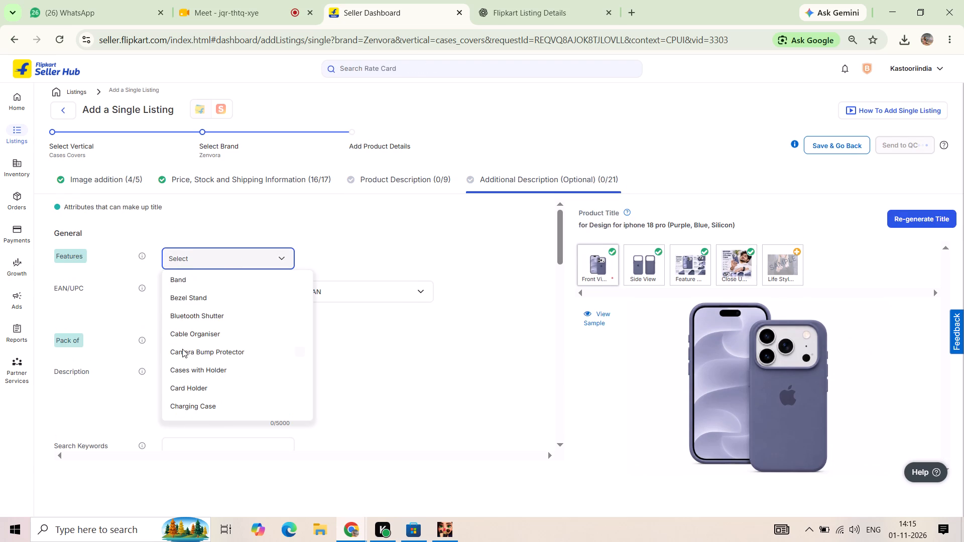
{"action": "scroll", "coordinate": [182, 349], "scroll_direction": "down", "scroll_amount": 2}
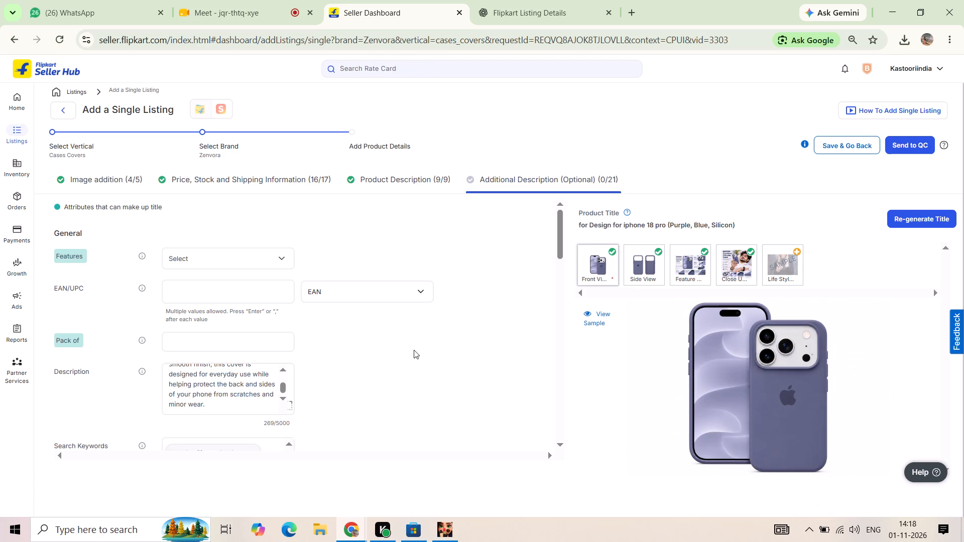
{"action": "scroll", "coordinate": [414, 350], "scroll_direction": "up", "scroll_amount": 6}
{"action": "scroll", "coordinate": [392, 376], "scroll_direction": "down", "scroll_amount": 8}
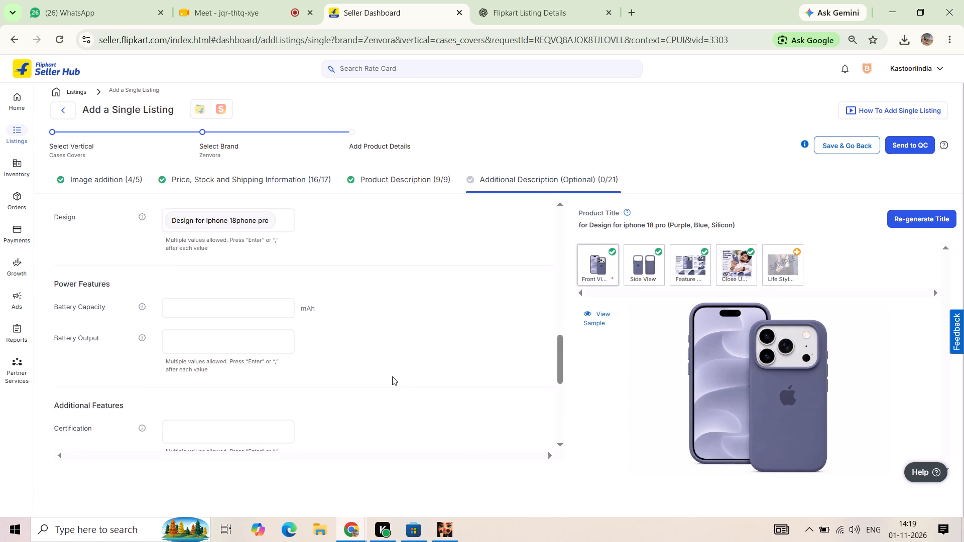
{"action": "scroll", "coordinate": [392, 376], "scroll_direction": "down", "scroll_amount": 3}
{"action": "scroll", "coordinate": [392, 376], "scroll_direction": "up", "scroll_amount": 6}
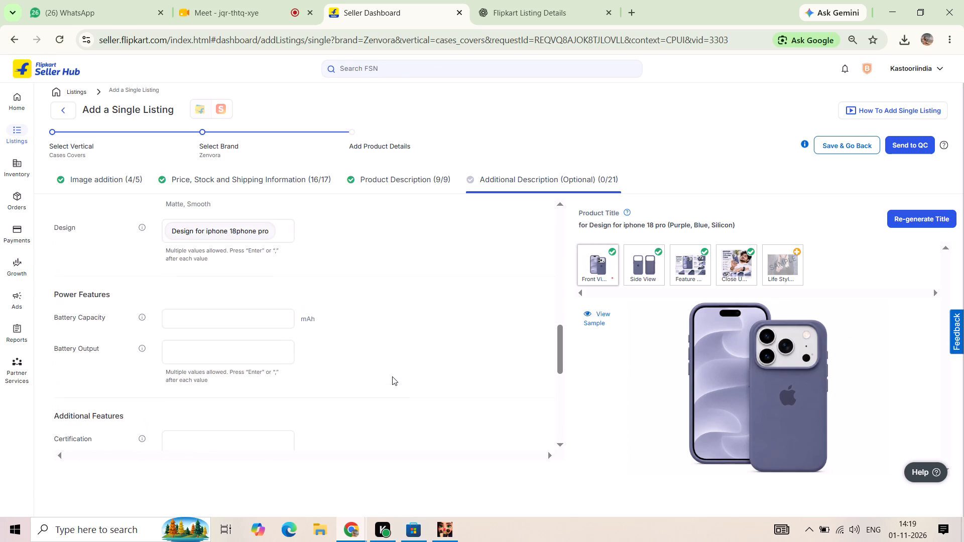
{"action": "scroll", "coordinate": [392, 376], "scroll_direction": "up", "scroll_amount": 4}
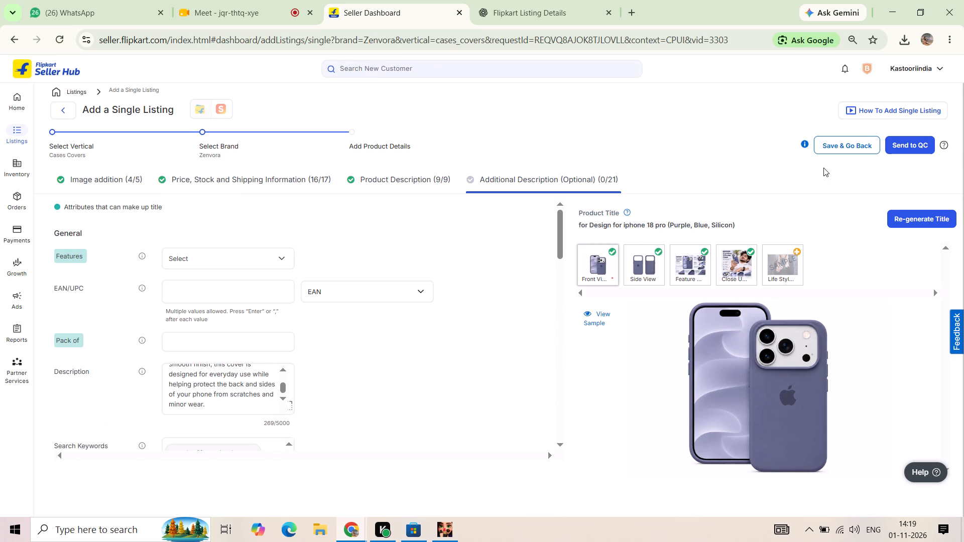
Submit the completed Zenvora iPhone 18 Pro case listing to QC.
{"action": "left_click", "coordinate": [908, 143]}
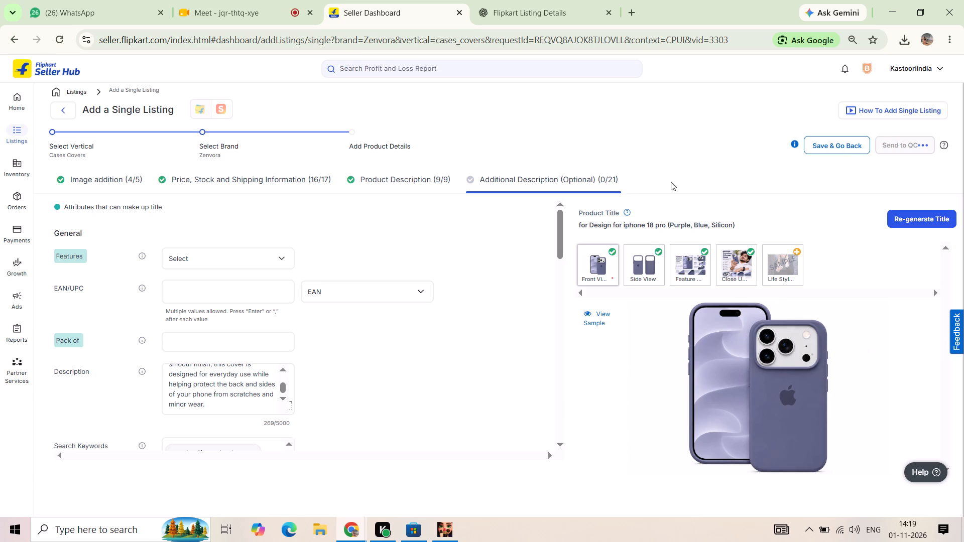